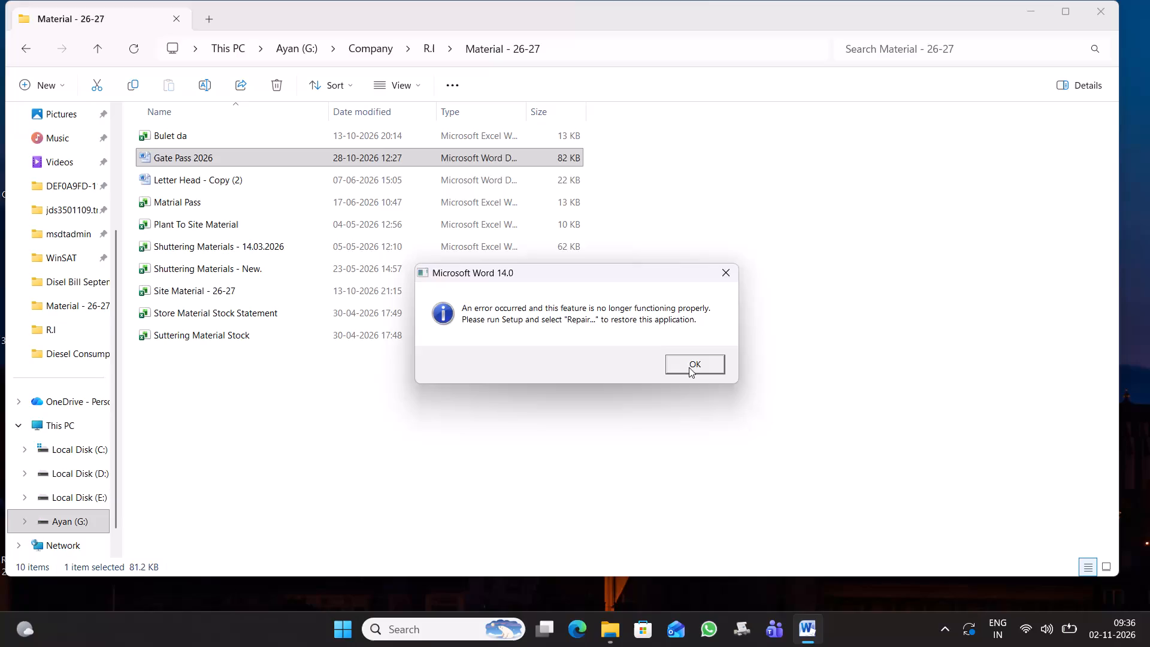
Open the Gate Pass 2026 Word document from the Material - 26-27 folder.
left_click(692, 370)
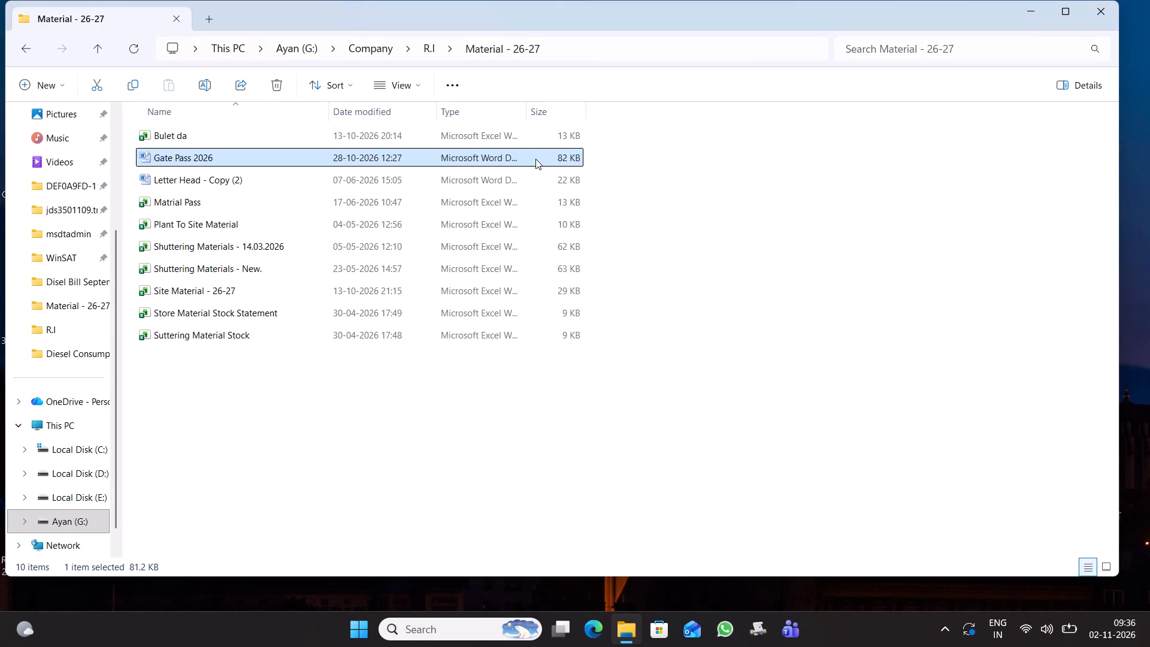
right_click(536, 158)
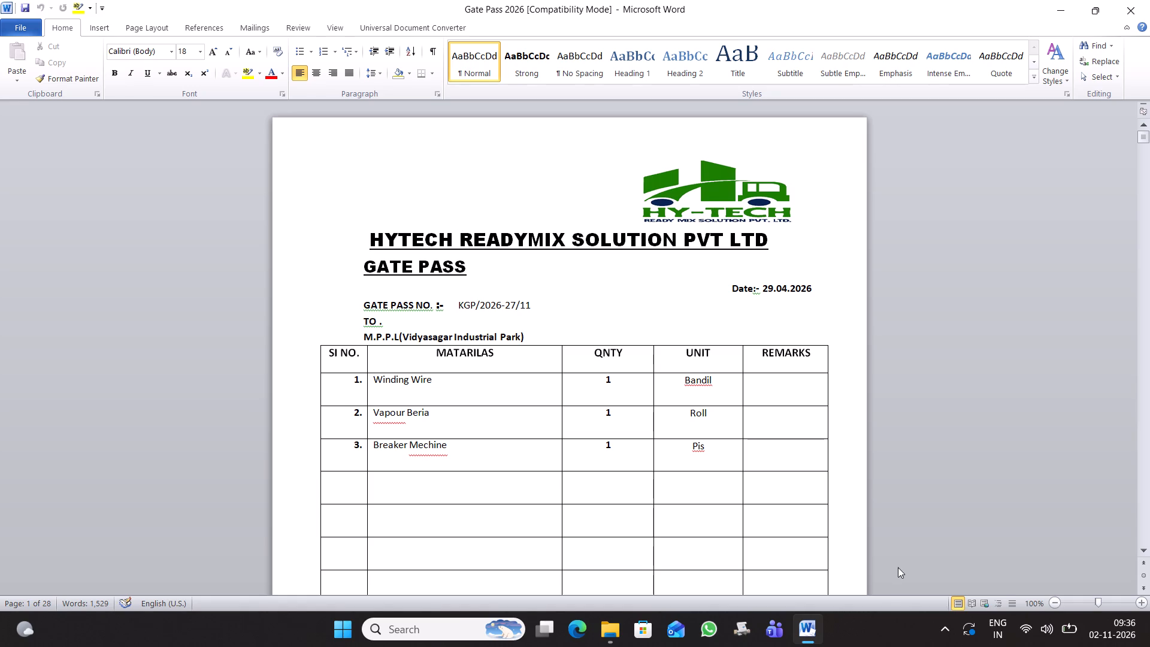
Duplicate the entire last gate pass, KGP/2026-27/39, onto a new page at the end of the document.
left_click(1052, 600)
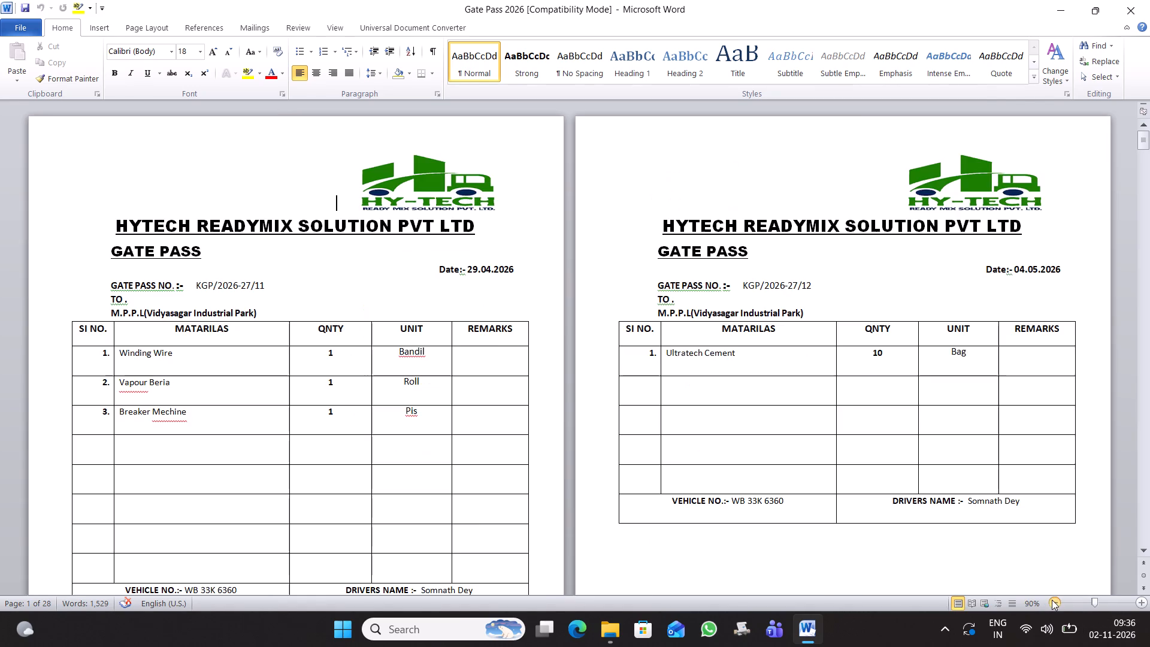
left_click(1052, 600)
left_click(1052, 600)
scroll(916, 428, "down", 2)
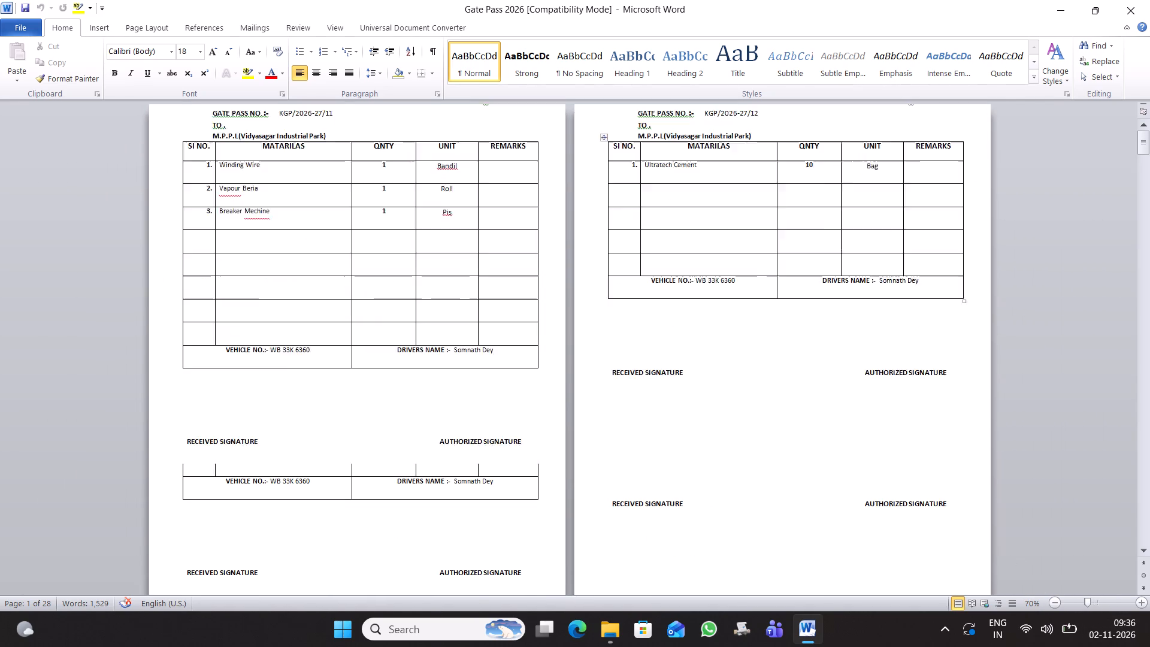
scroll(916, 428, "down", 19)
scroll(916, 428, "down", 10)
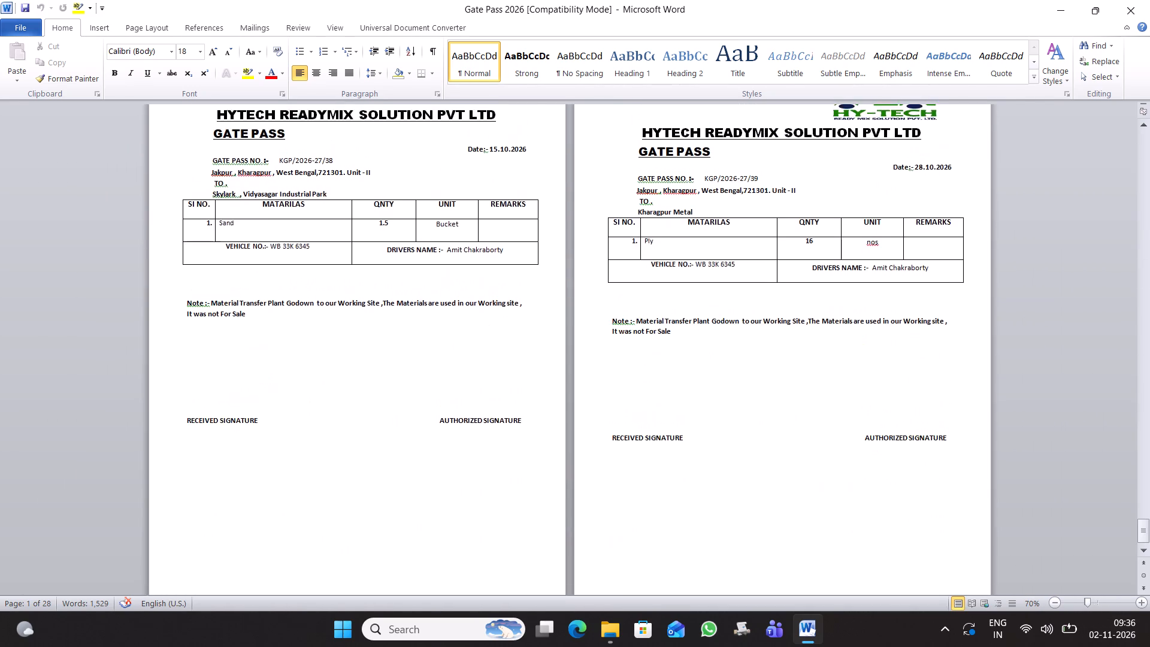
scroll(916, 428, "down", 5)
scroll(916, 428, "up", 1)
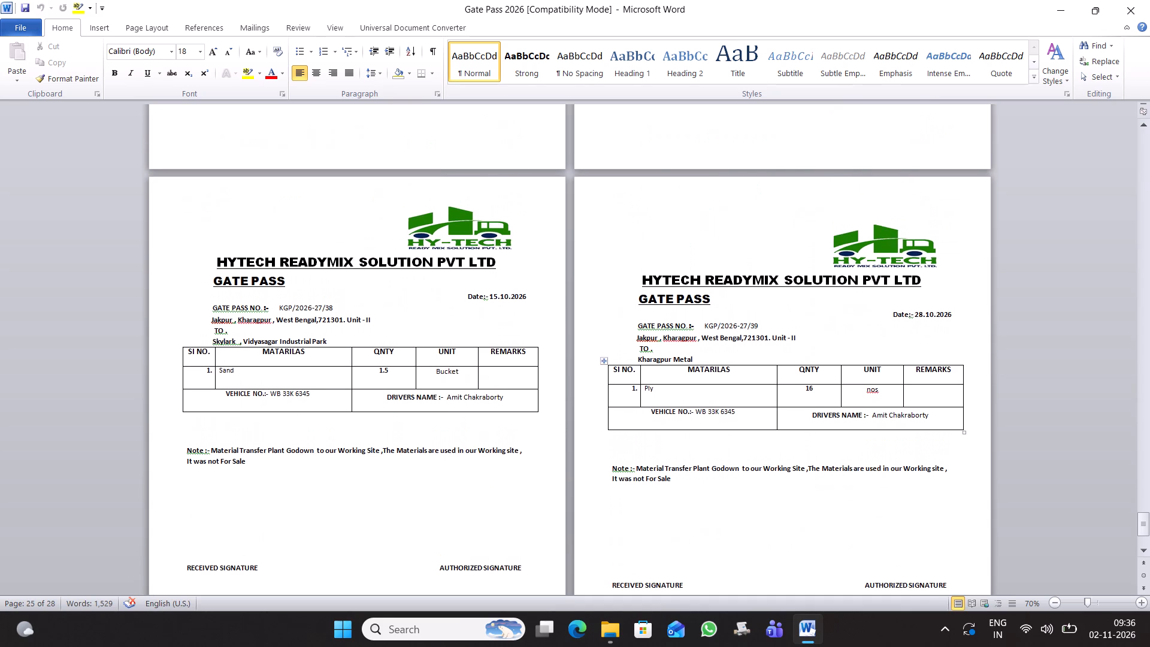
scroll(910, 355, "down", 1)
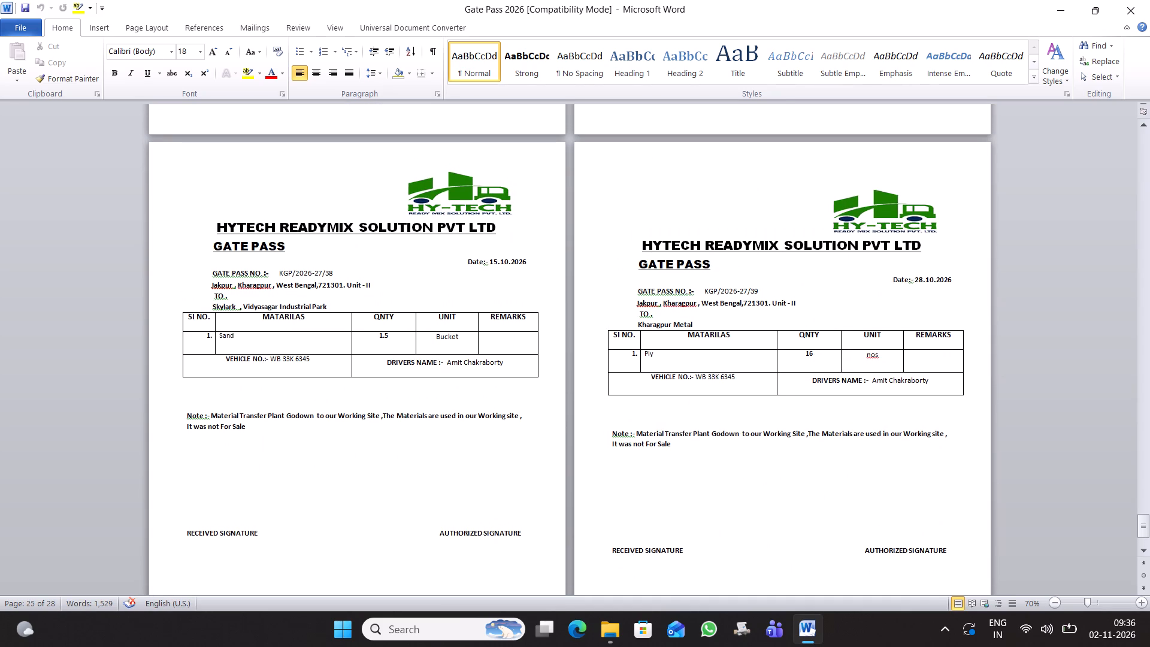
left_click_drag(676, 179, 933, 500)
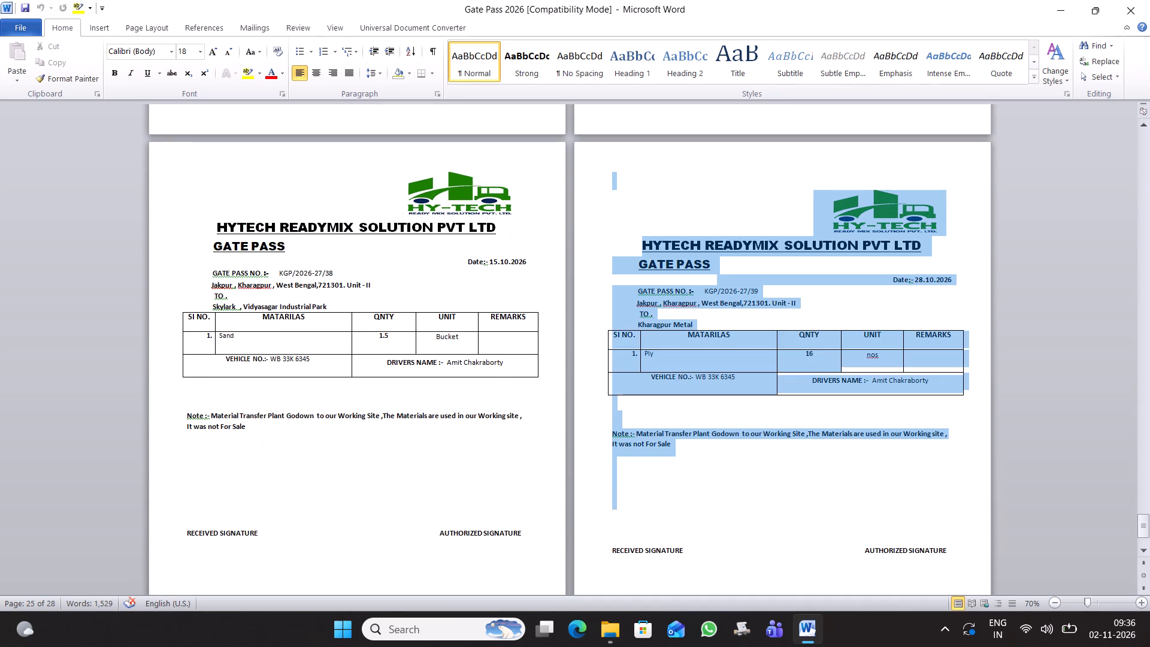
left_click_drag(933, 500, 997, 558)
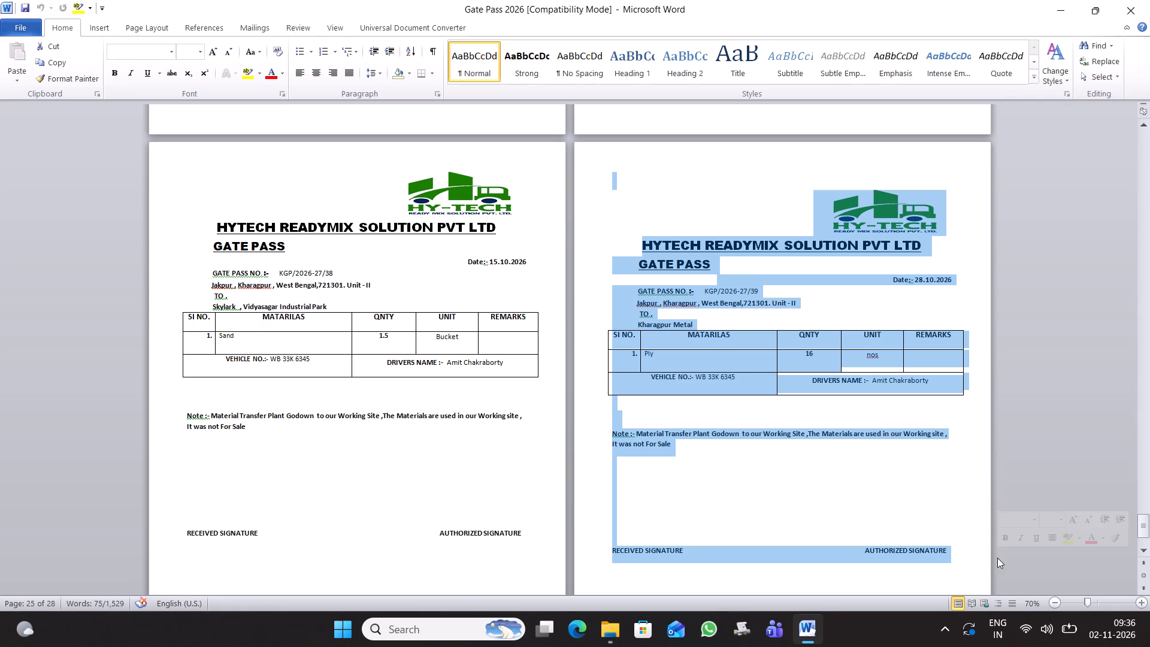
scroll(785, 550, "down", 2)
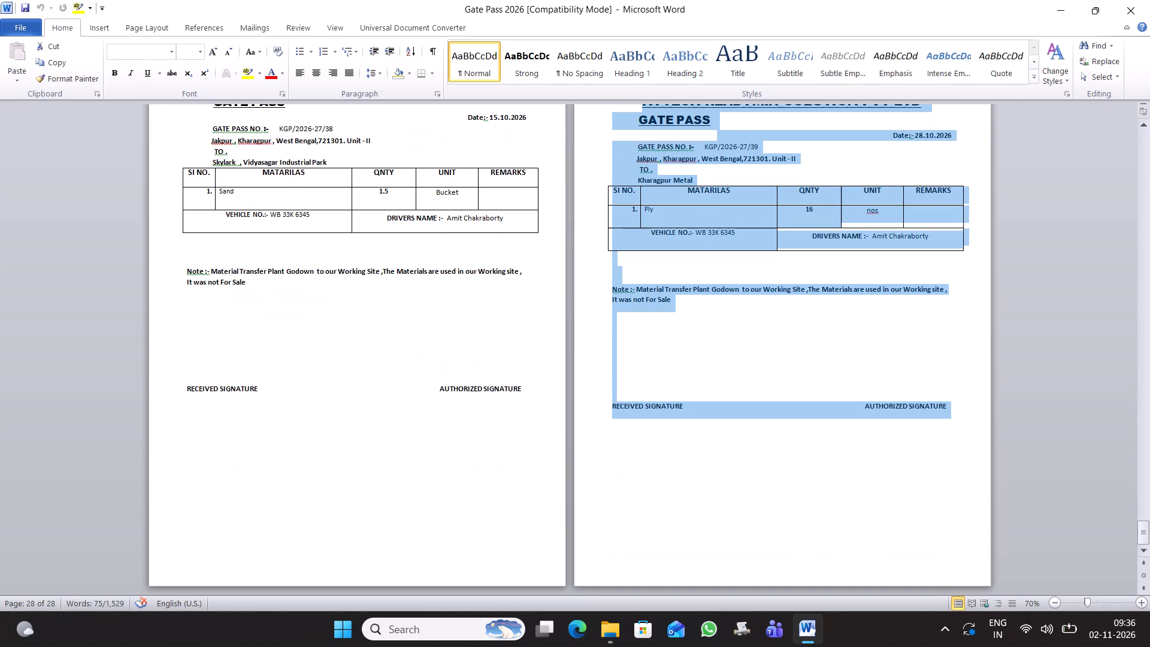
key("ctrl+c")
left_click(691, 555)
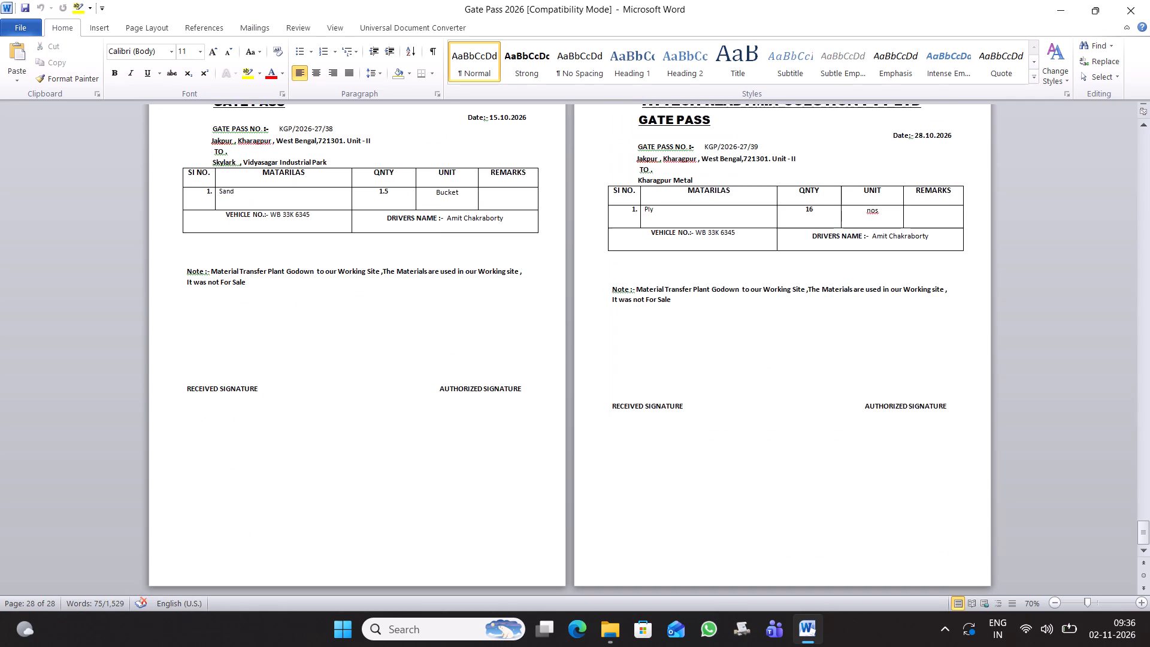
key("Return")
key("Return")
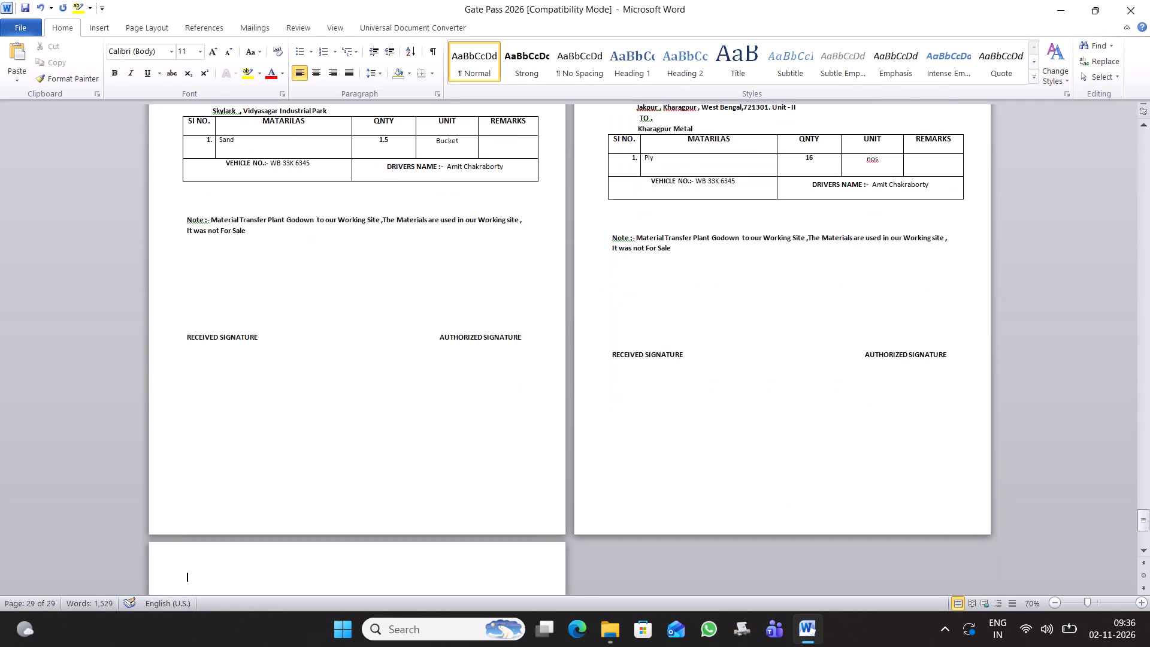
key("ctrl+v")
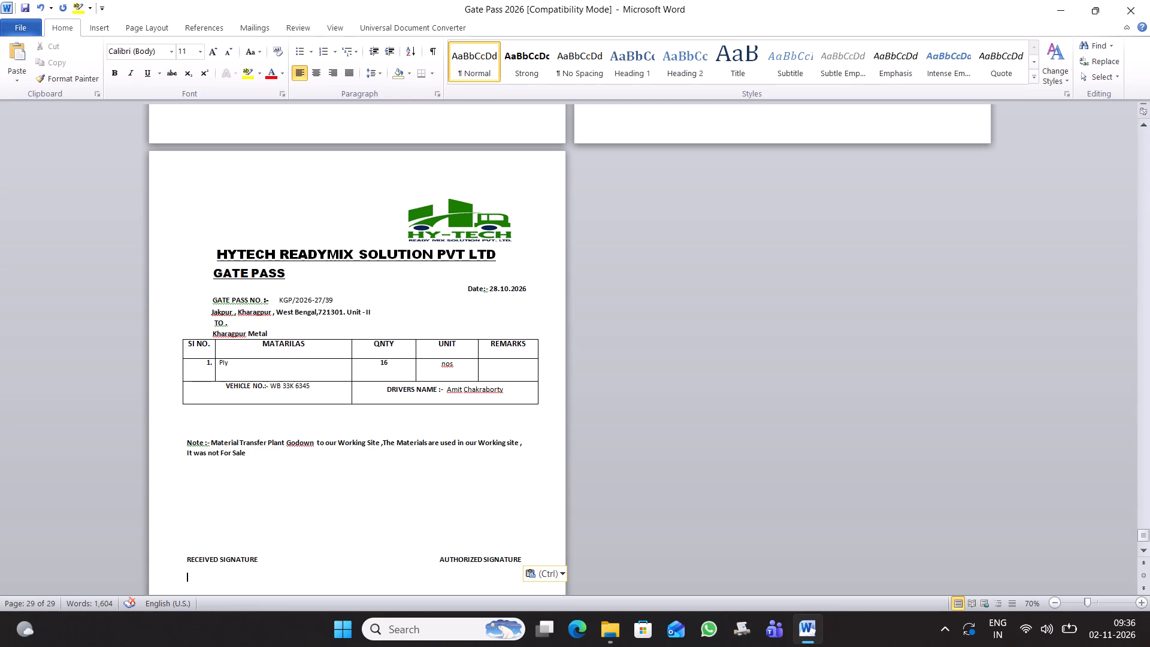
Change the gate pass number on the copied page to KGP/2026-27/40.
left_click(336, 296)
key("BackSpace")
key("BackSpace")
type("40")
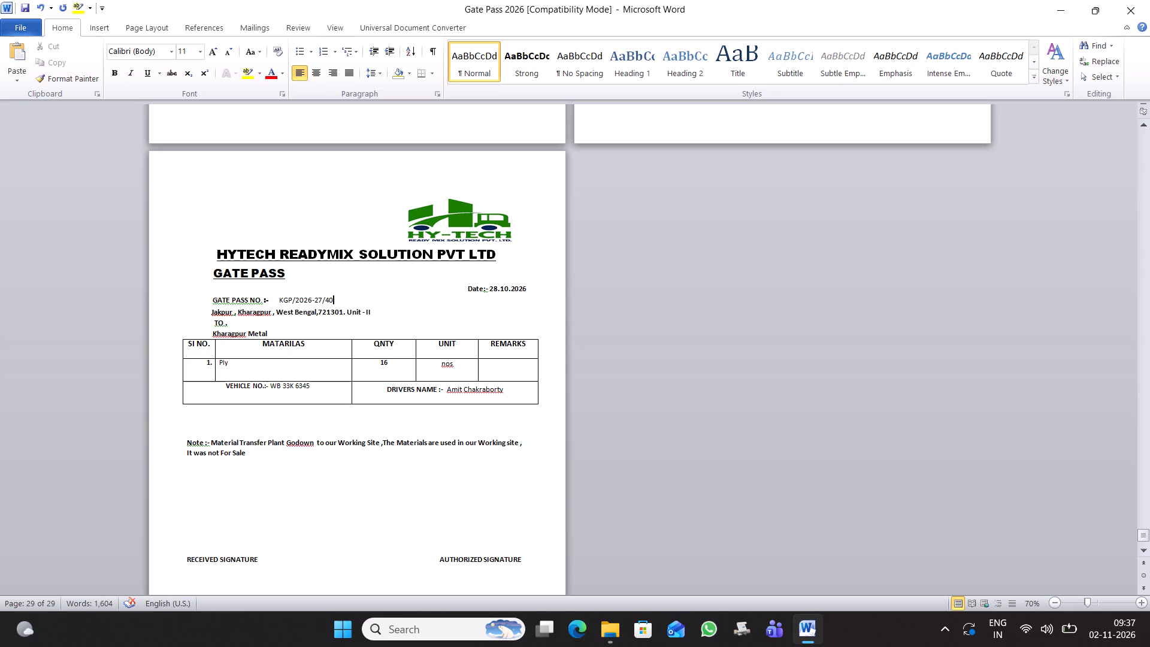
Set the date on the new gate pass to 01.11.2026.
left_click(498, 288)
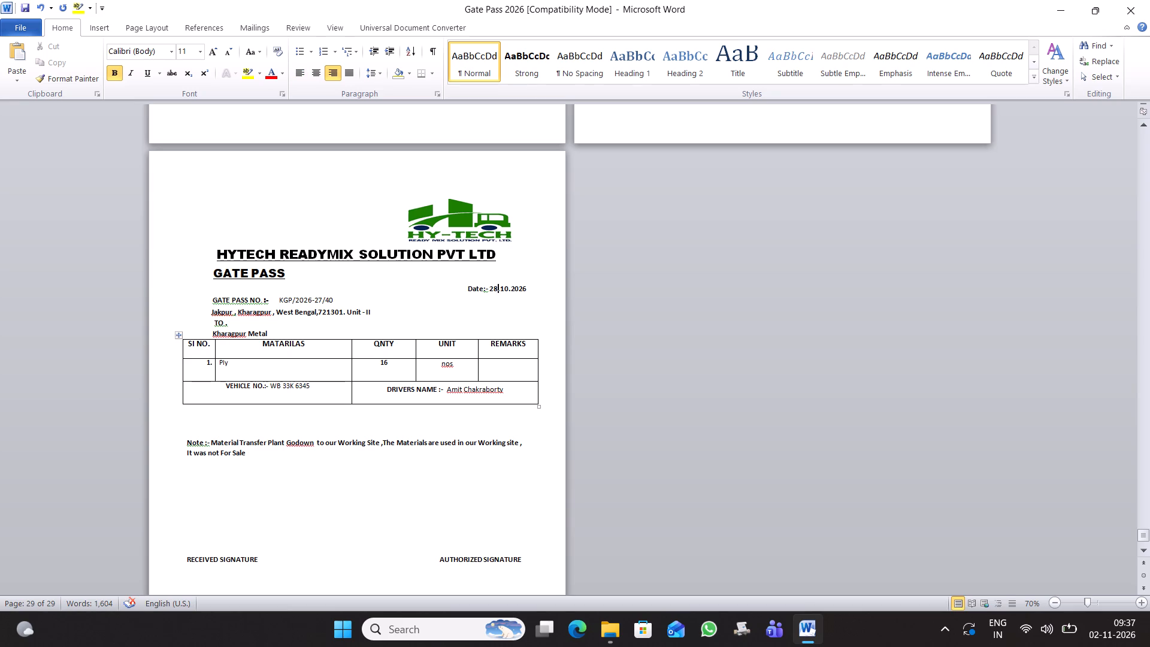
key("BackSpace")
key("BackSpace")
type("01")
key("Right")
key("Right")
key("Right")
key("BackSpace")
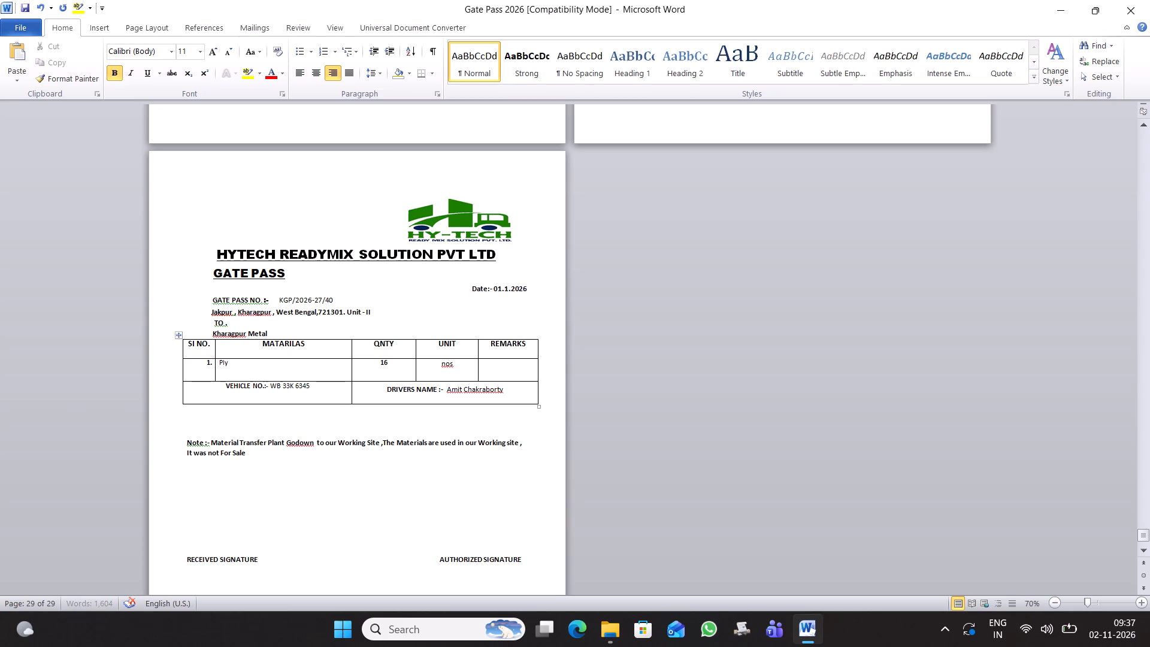
key("1")
Delete the recipient name Kharagpur Metal below TO on the new gate pass.
left_click(270, 333)
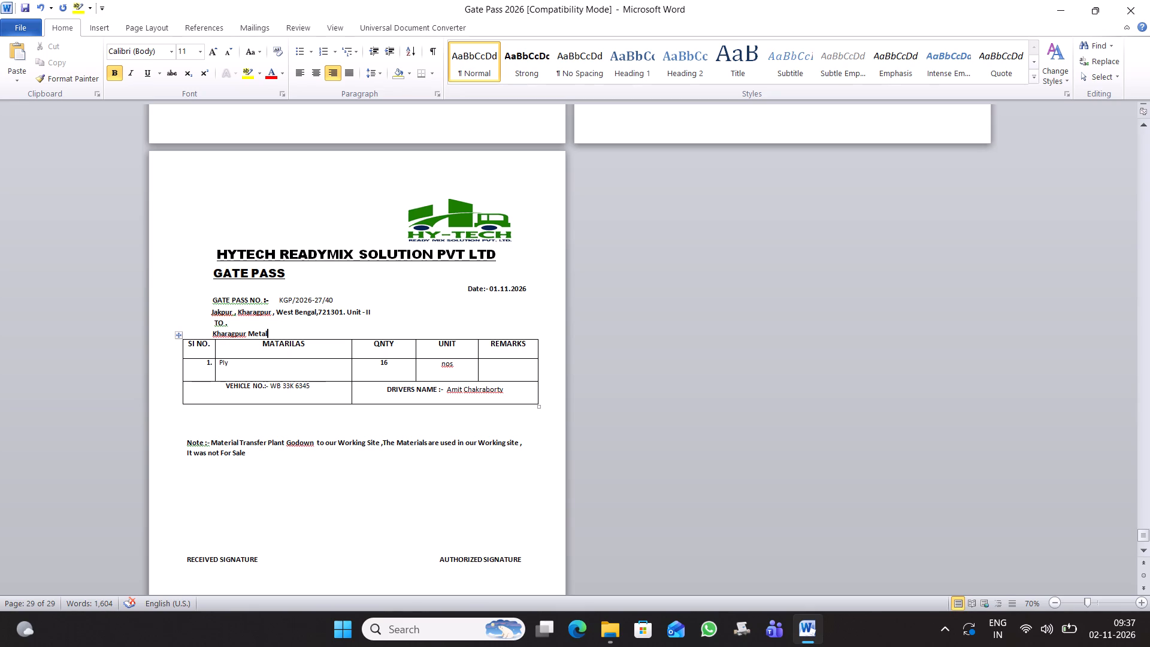
key("BackSpace")
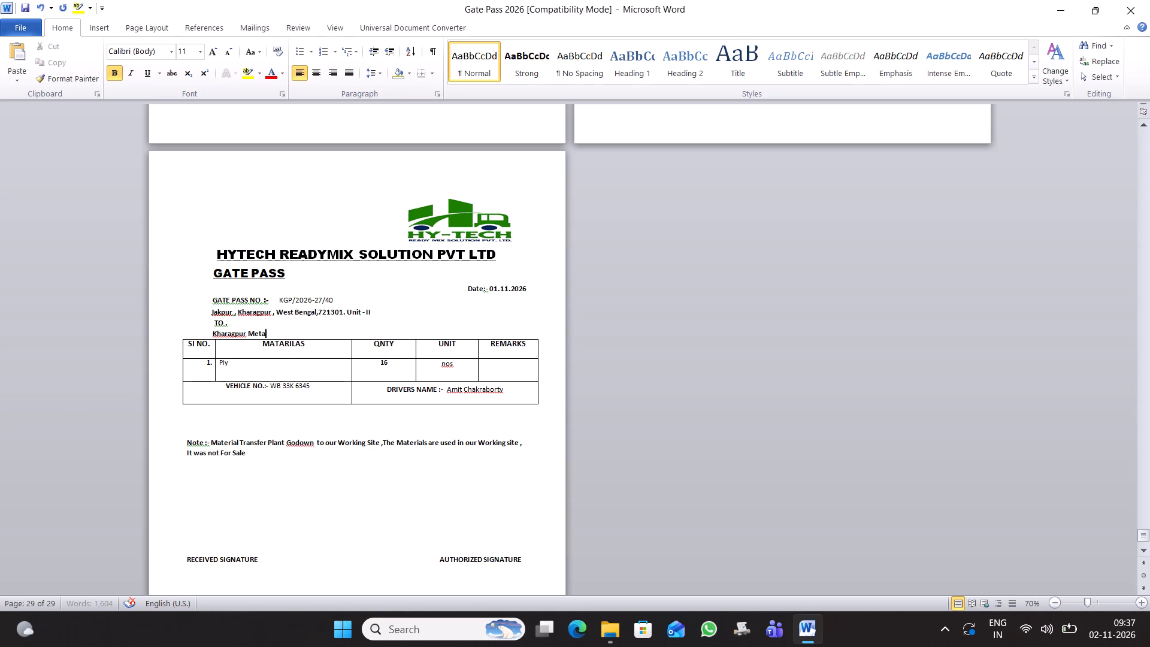
key("BackSpace")
key("BackSpace")
key("BackSpace")
key("BackSpace")
key("BackSpace")
key("BackSpace")
key("BackSpace")
key("BackSpace")
key("BackSpace")
key("BackSpace")
key("BackSpace")
key("BackSpace")
key("BackSpace")
key("BackSpace")
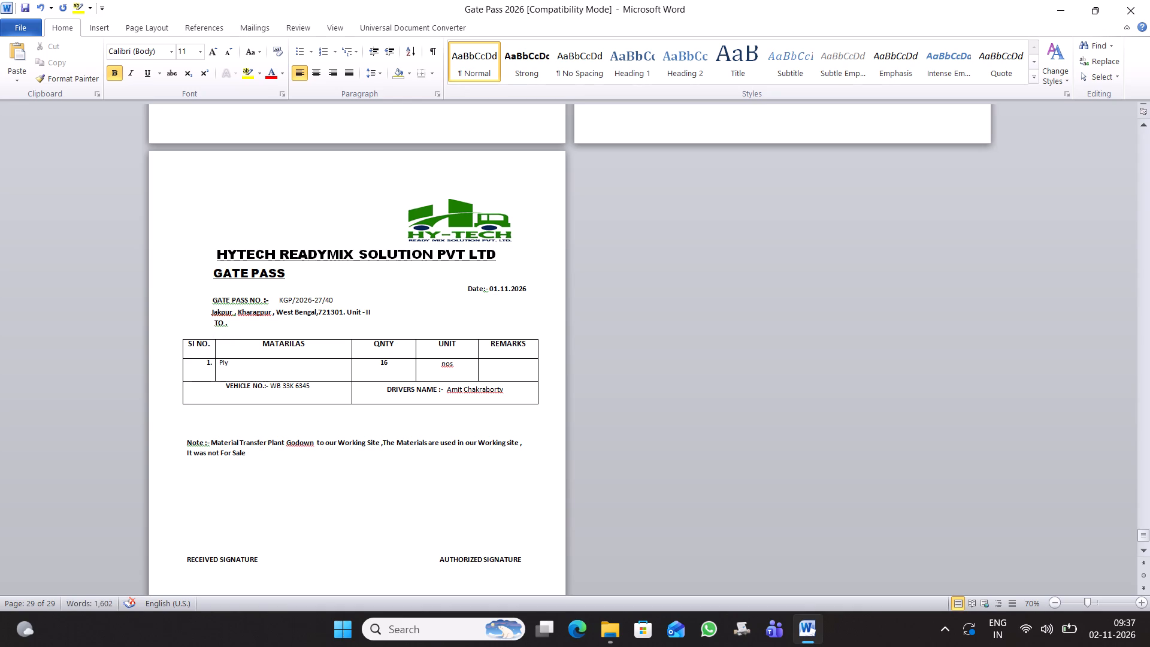
Insert three blank rows below the Ply row in the new gate pass's materials table.
left_click_drag(208, 372, 280, 372)
left_click_drag(280, 372, 502, 373)
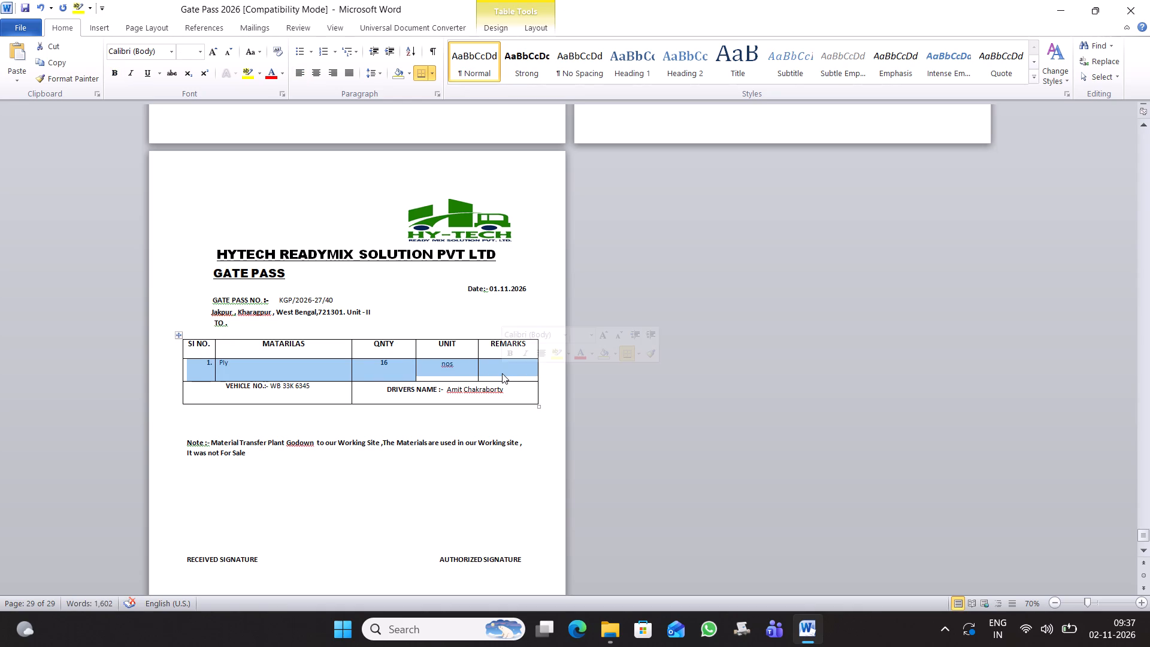
left_click(502, 373)
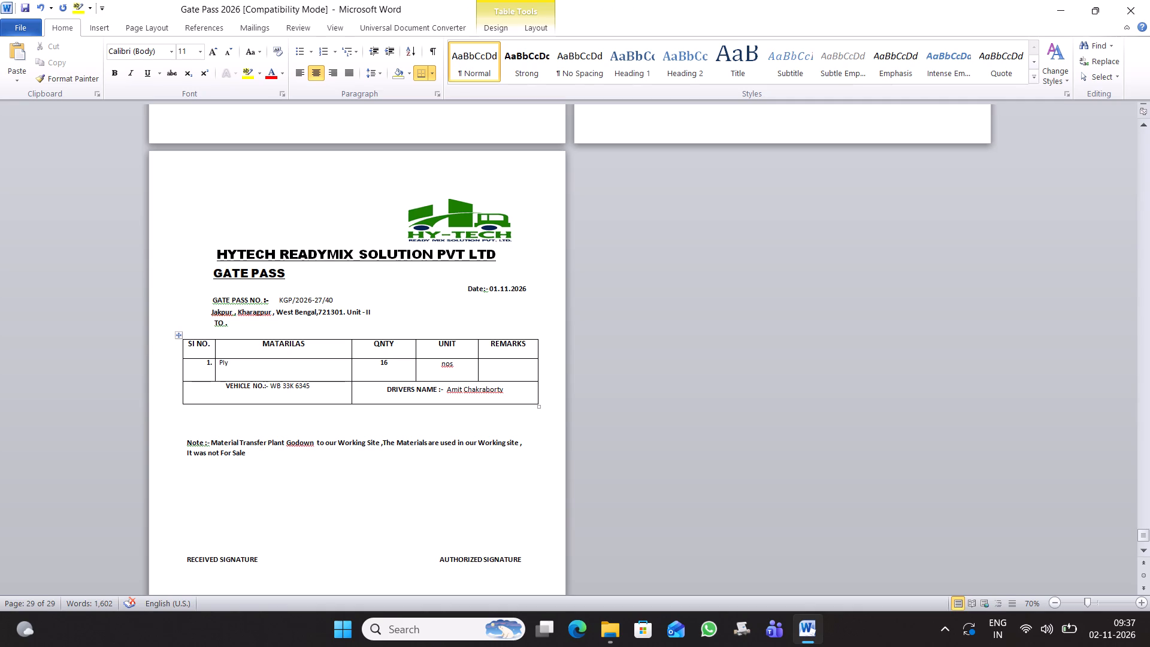
left_click_drag(202, 371, 499, 371)
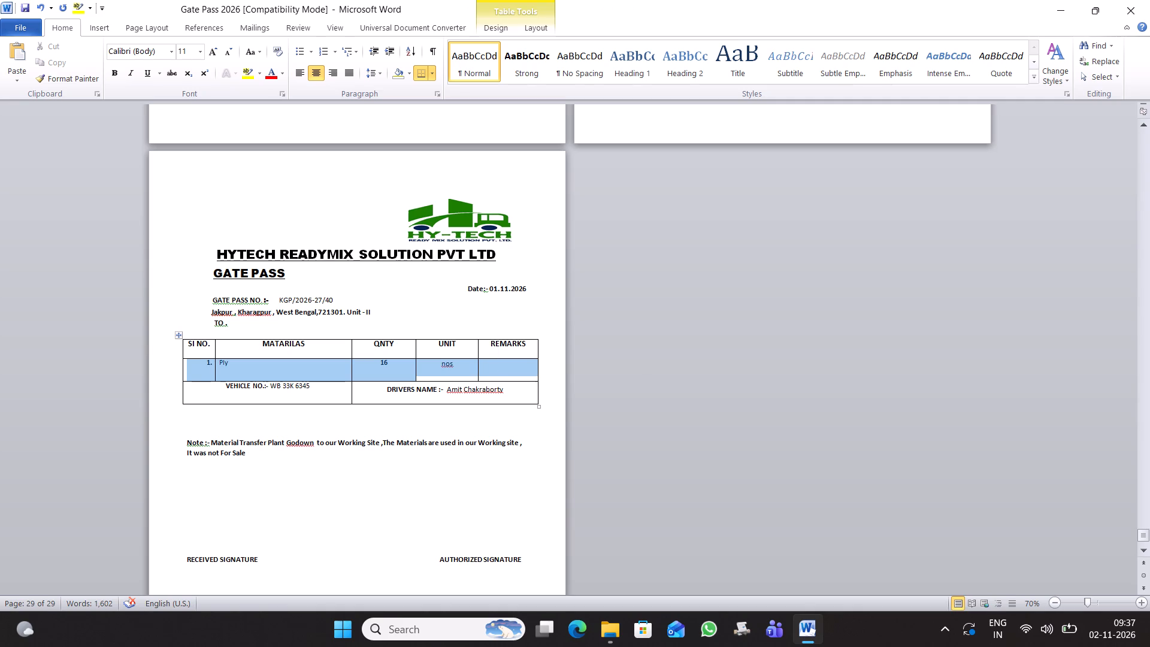
left_click_drag(499, 371, 498, 371)
right_click(498, 371)
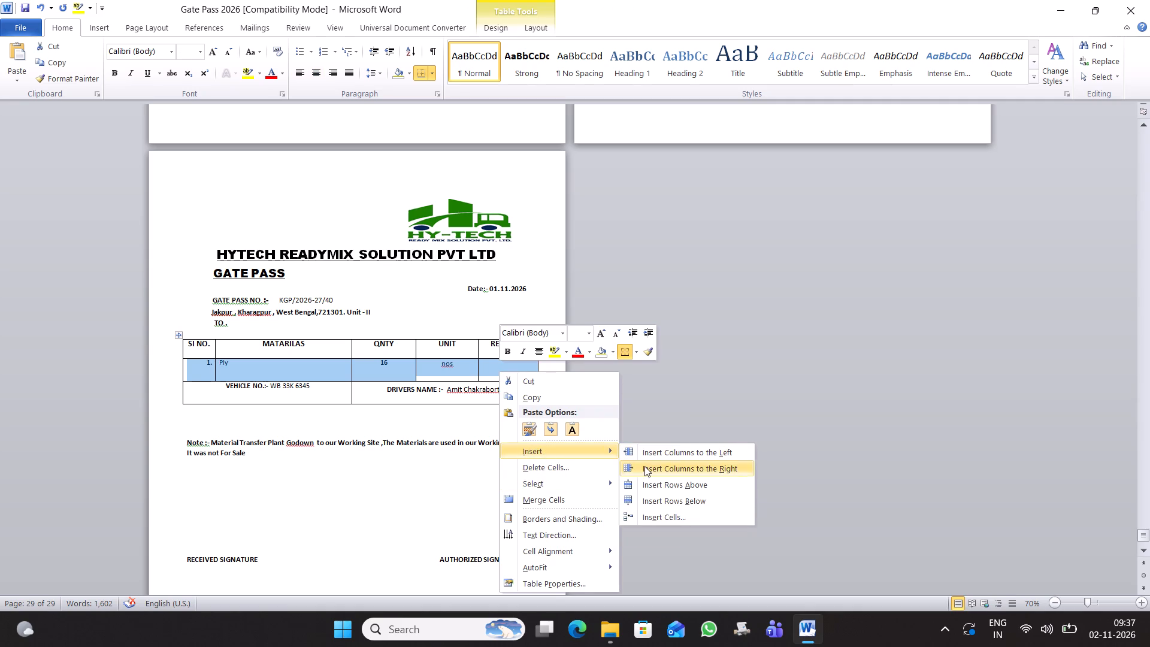
left_click(649, 503)
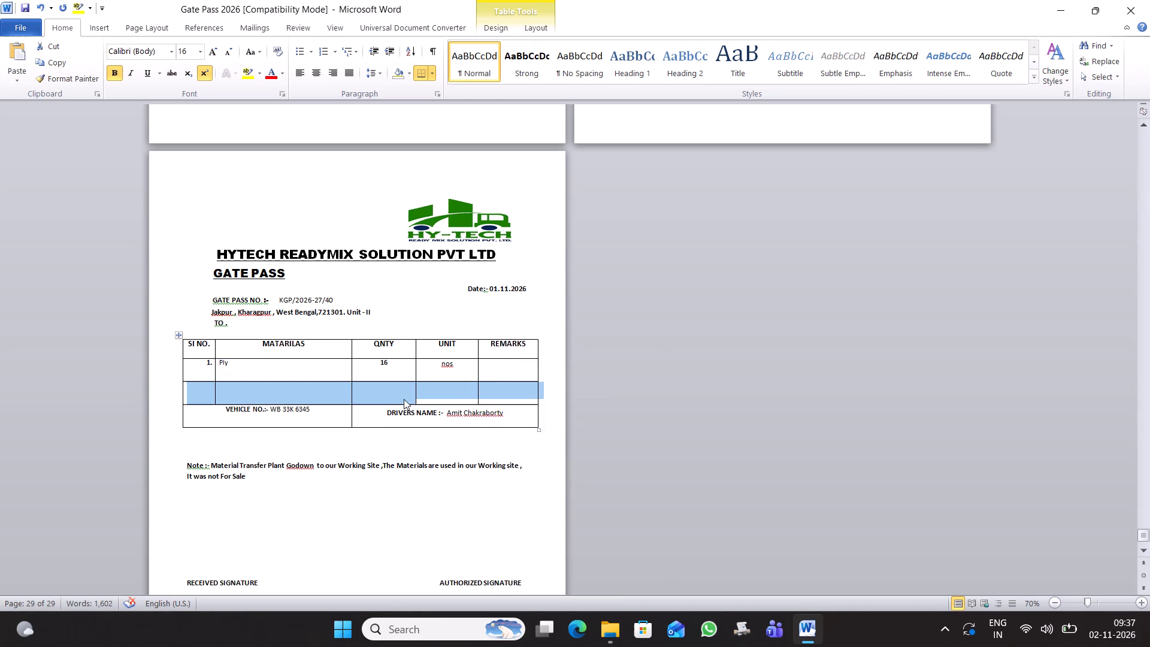
right_click(392, 388)
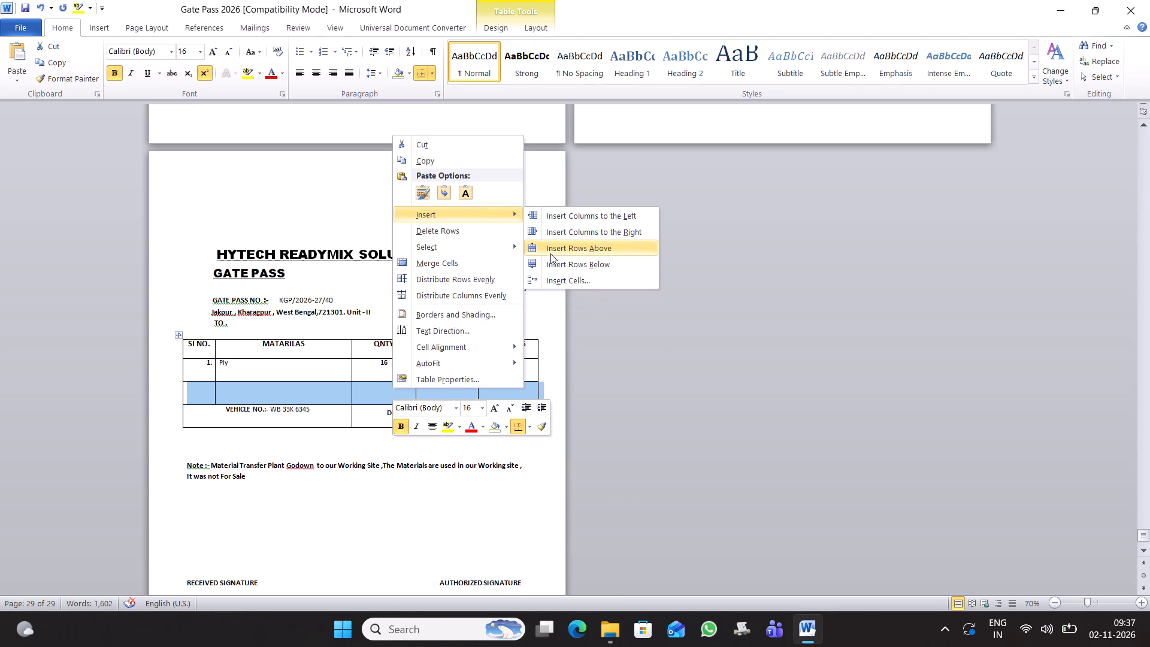
left_click(554, 264)
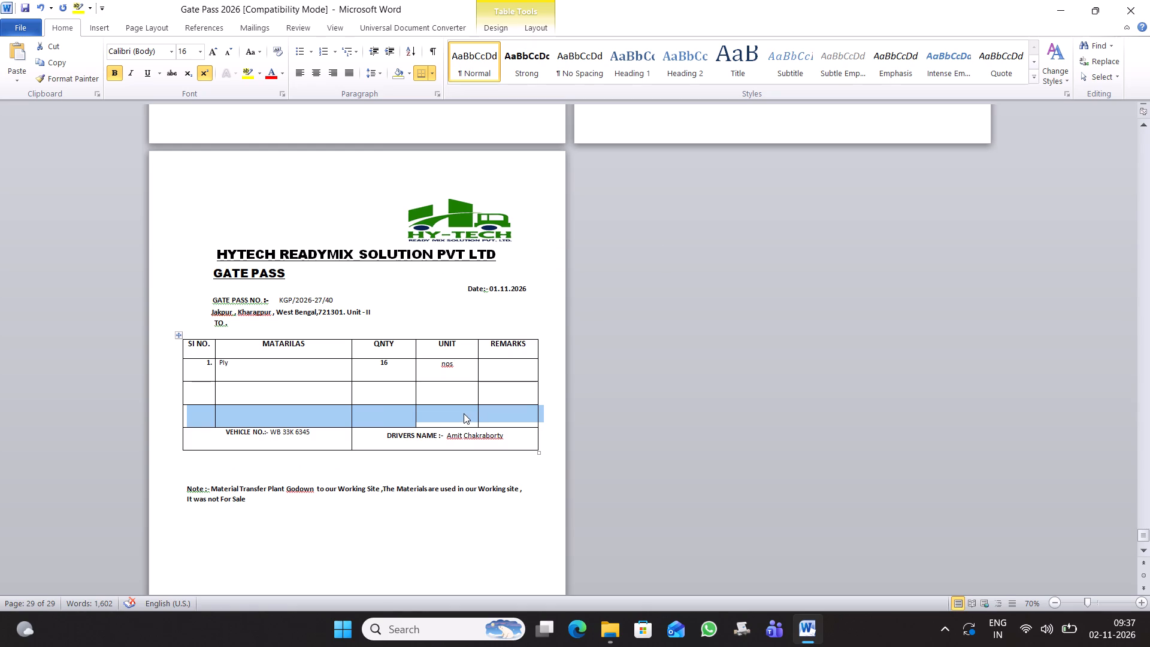
right_click(464, 413)
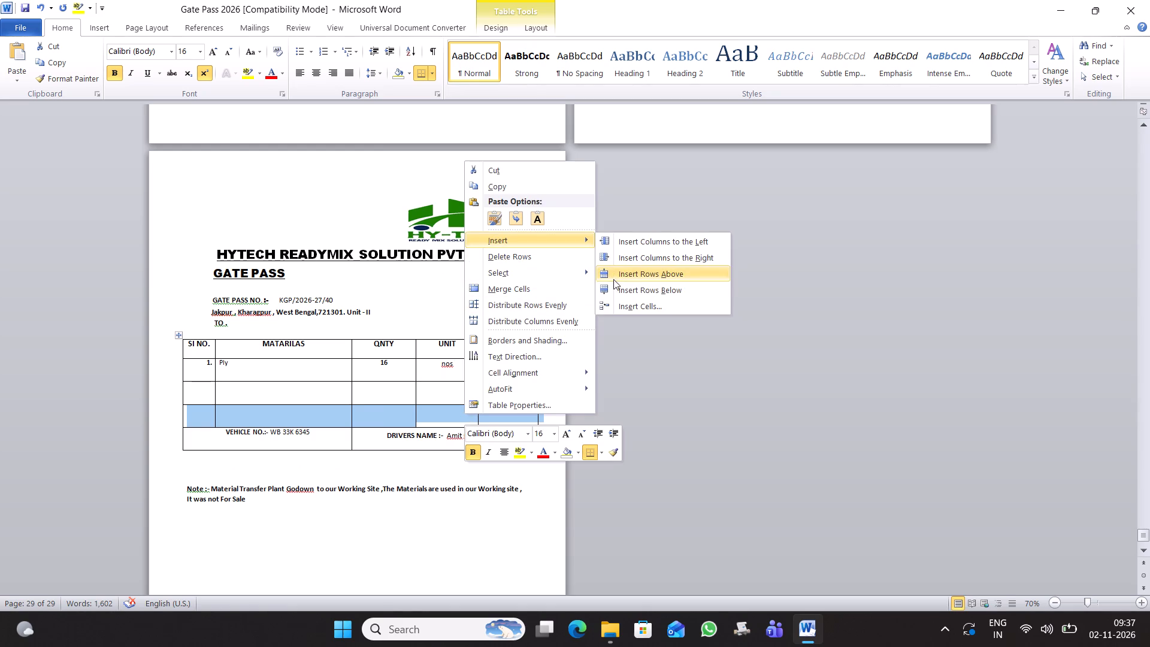
left_click(618, 286)
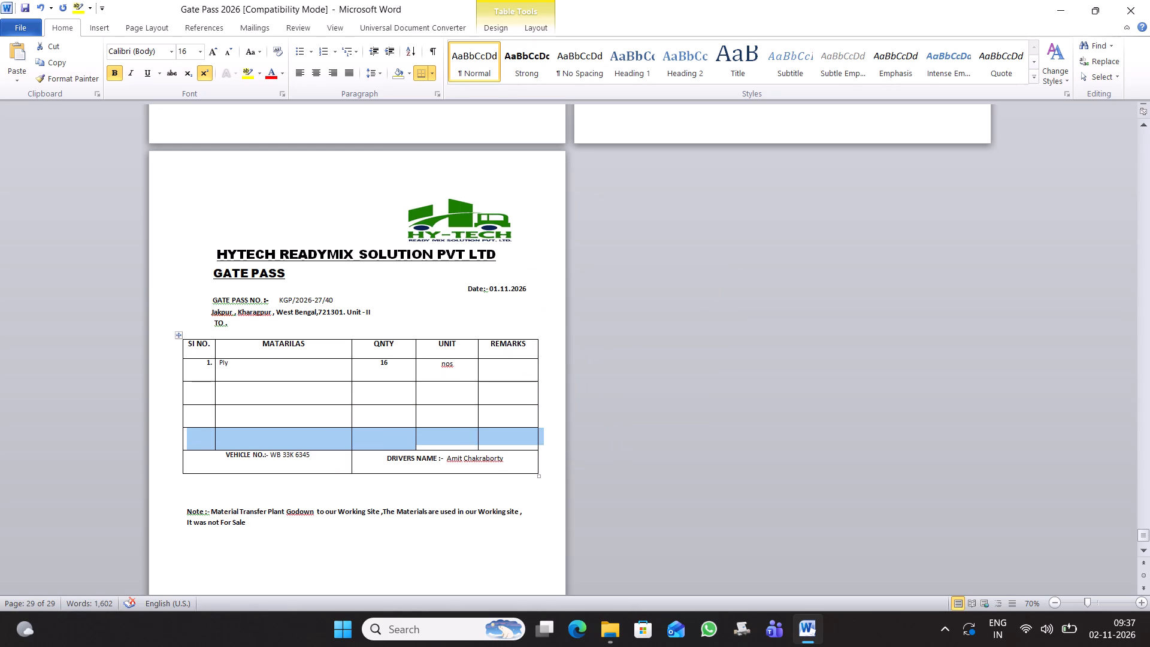
Number the three blank rows of the new gate pass's materials table 2., 3. and 4. in the SI NO. column.
left_click(210, 391)
key("2")
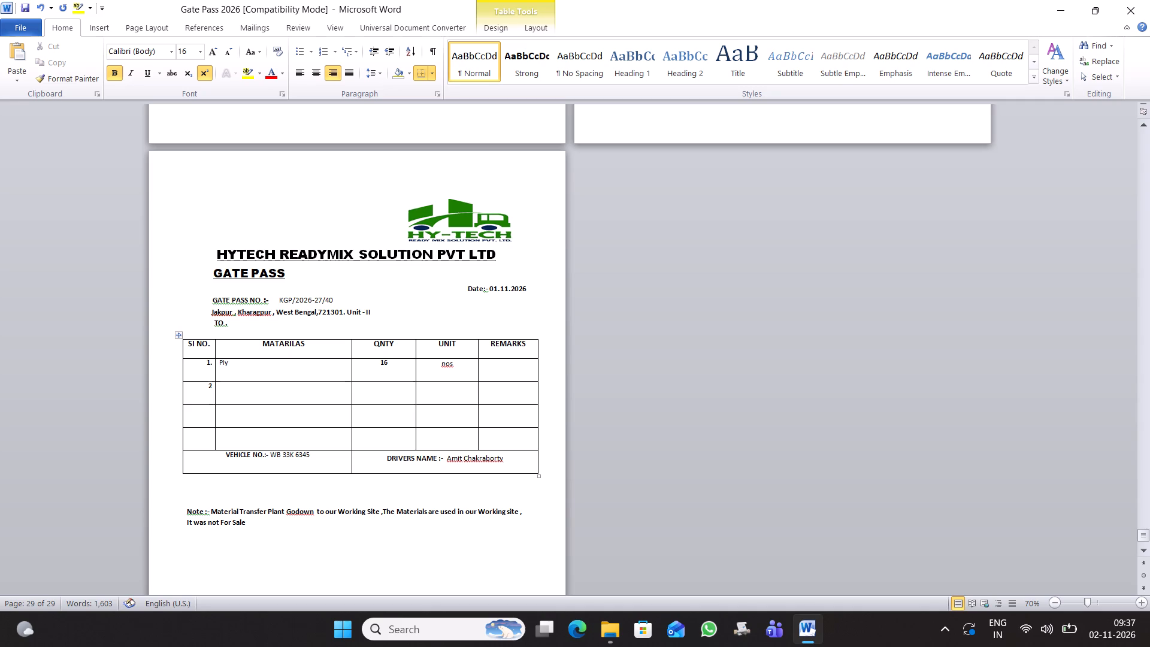
key("period")
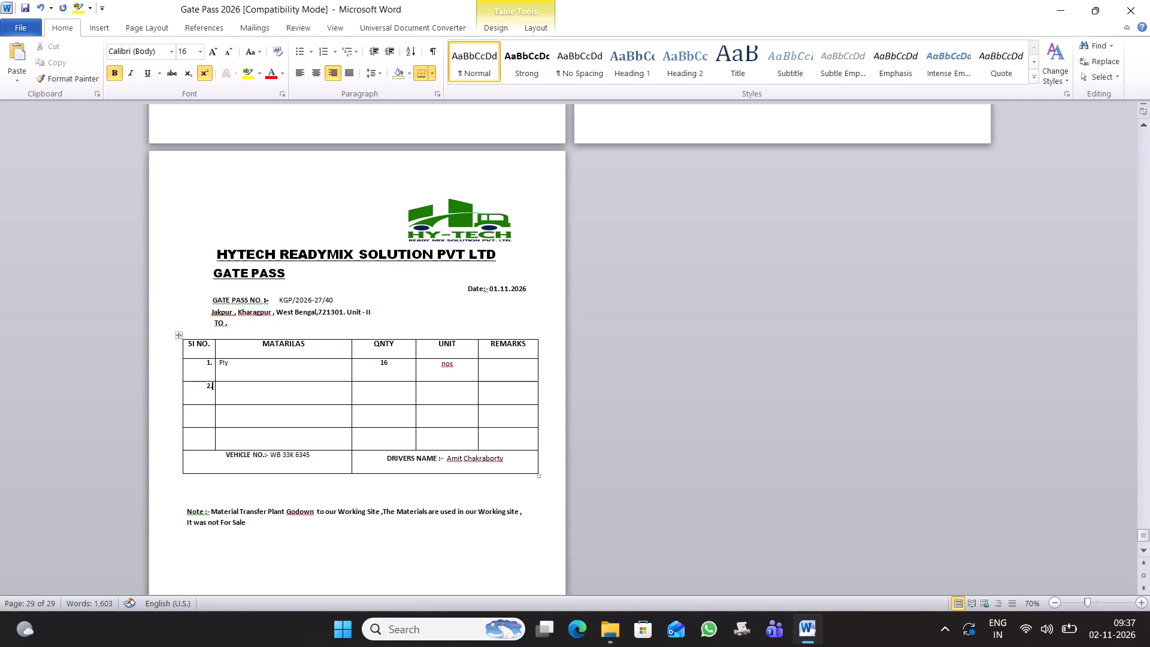
left_click(201, 415)
type("3.")
left_click(210, 444)
type("4.")
Replace the material name Ply in row 1 of the new gate pass's table with Cement.
left_click(245, 368)
key("BackSpace")
key("BackSpace")
key("BackSpace")
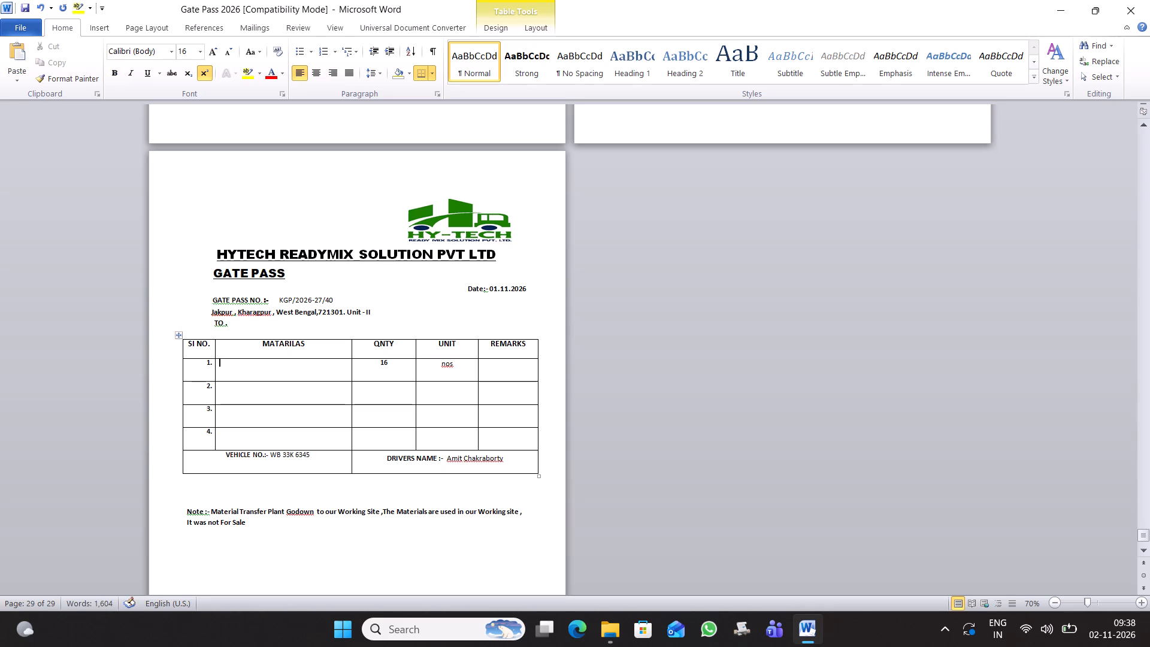
type("Ce")
type("mw")
key("BackSpace")
type("ent")
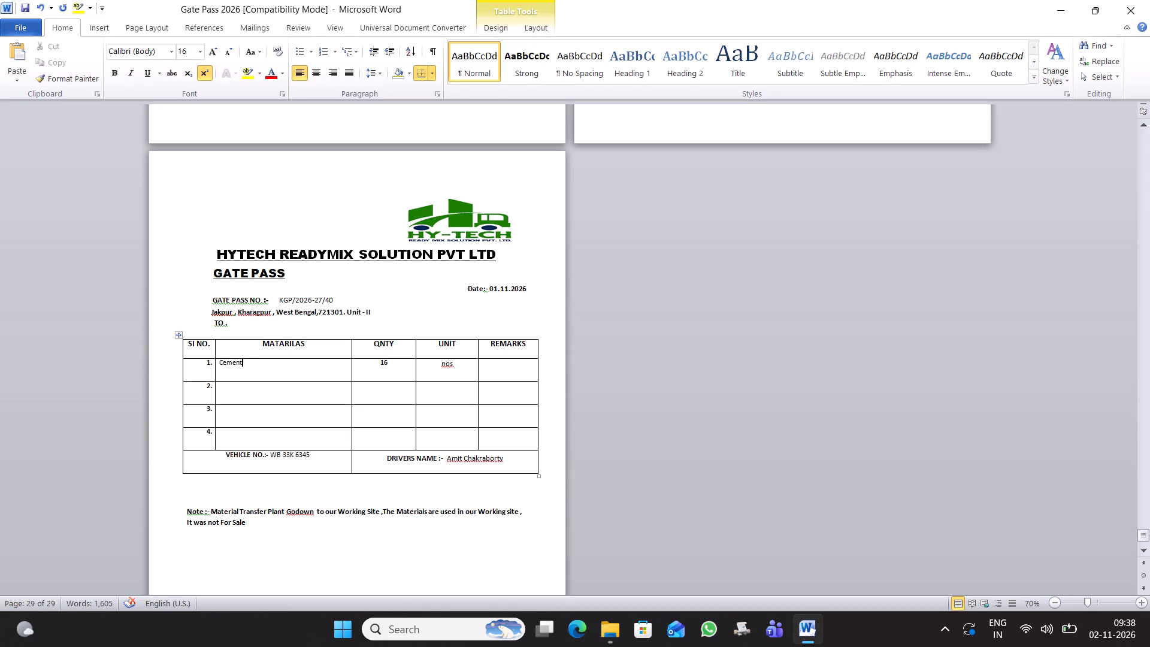
Enter the material names Sand in row 2 and 10 MM & 20 MM in row 3.
left_click(249, 394)
type("Sand")
left_click(247, 423)
type("10")
key("space")
type("MM")
key("space")
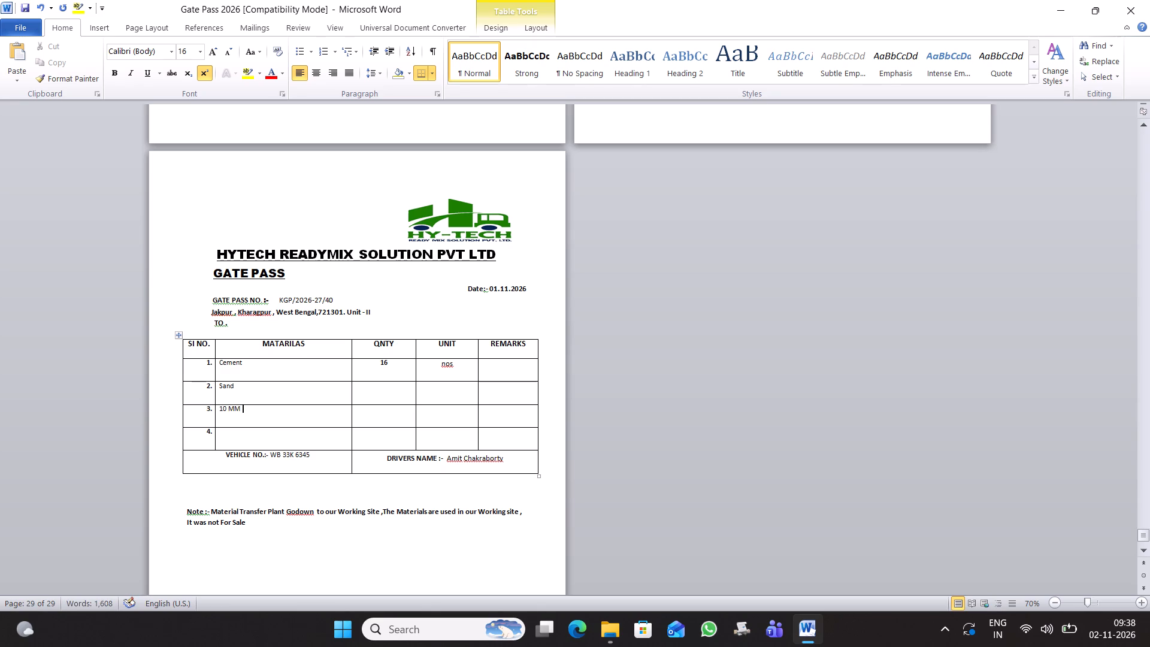
type("& 20")
key("space")
key("shift+m")
key("shift+m")
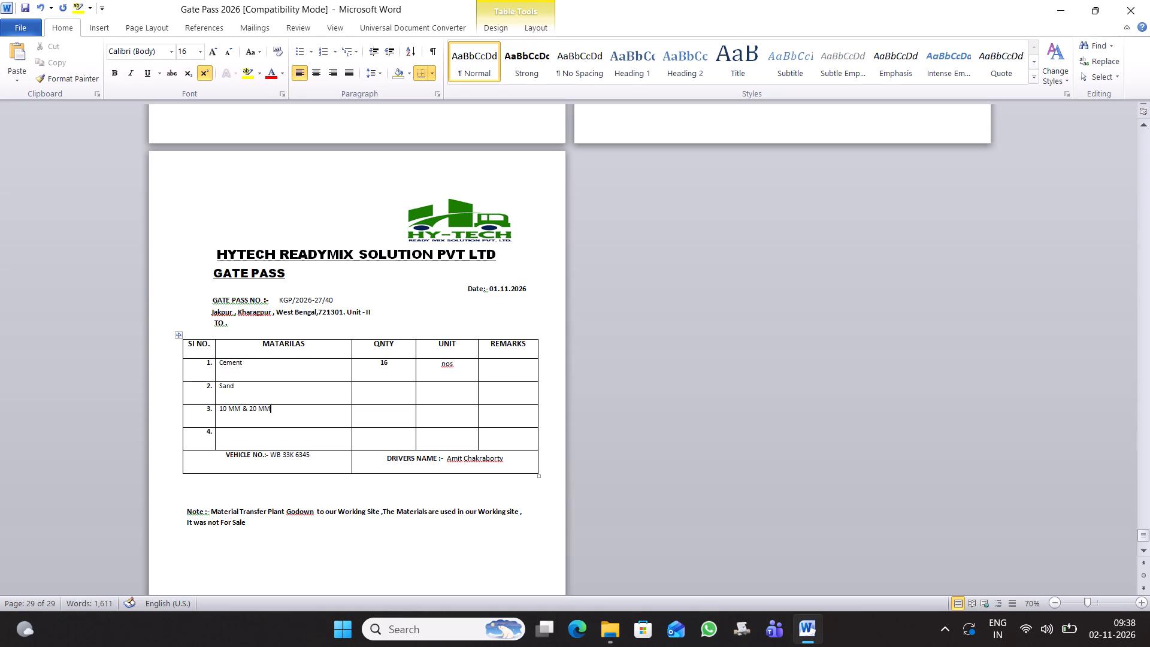
Enter TMT Bar Rode as the material name in row 4.
left_click(254, 437)
key("shift+t")
type("MT")
key("space")
type("Bar")
key("space")
type("Rode")
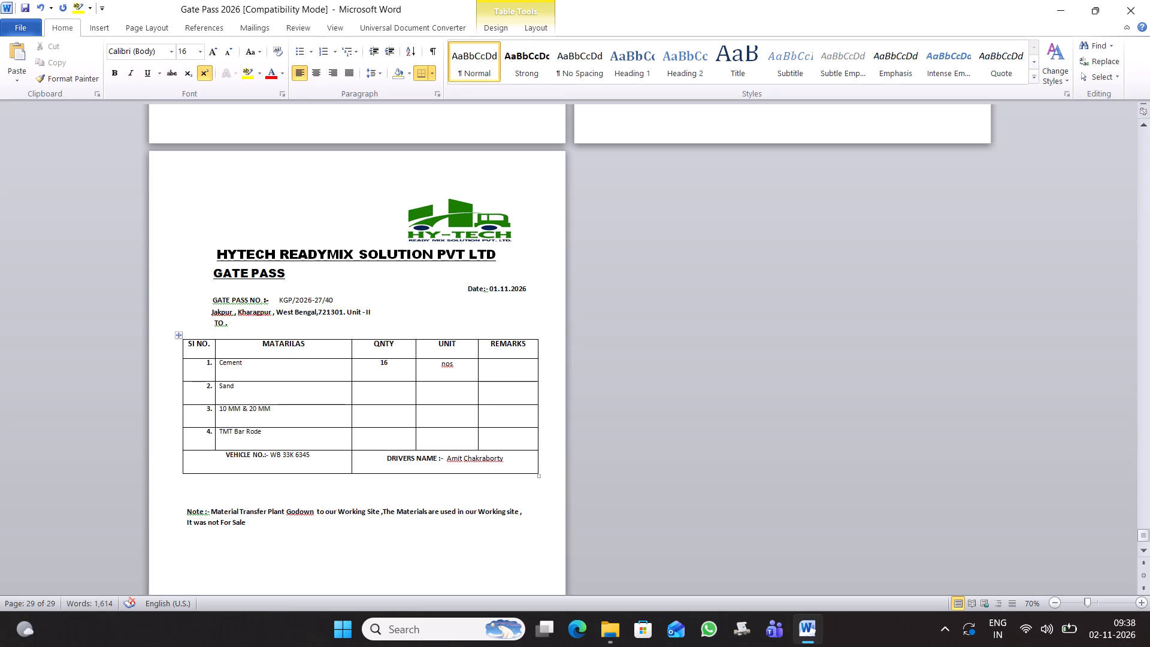
Enter quantity 500 and unit Kg for the TMT Bar Rode row.
left_click(391, 437)
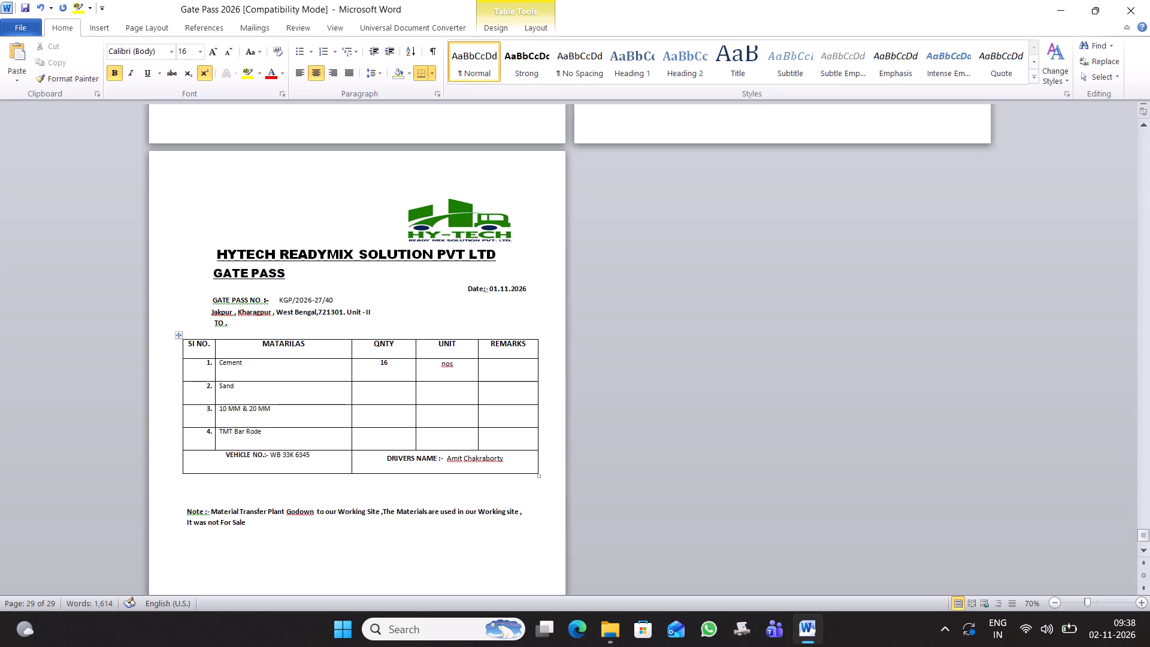
type("500")
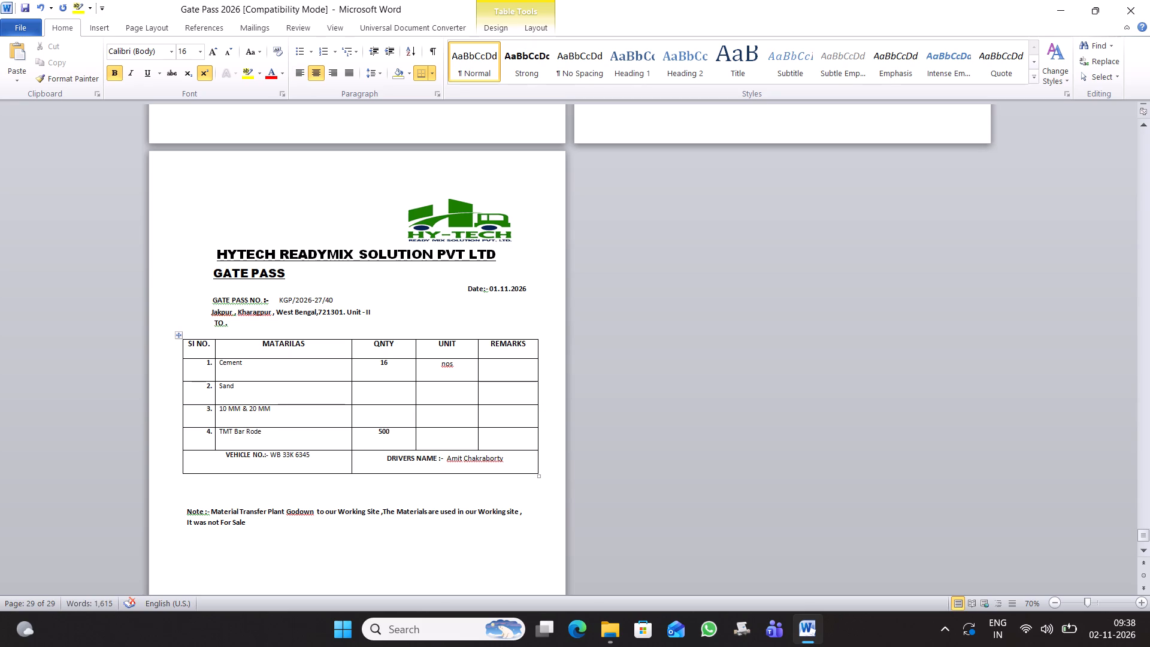
left_click(440, 434)
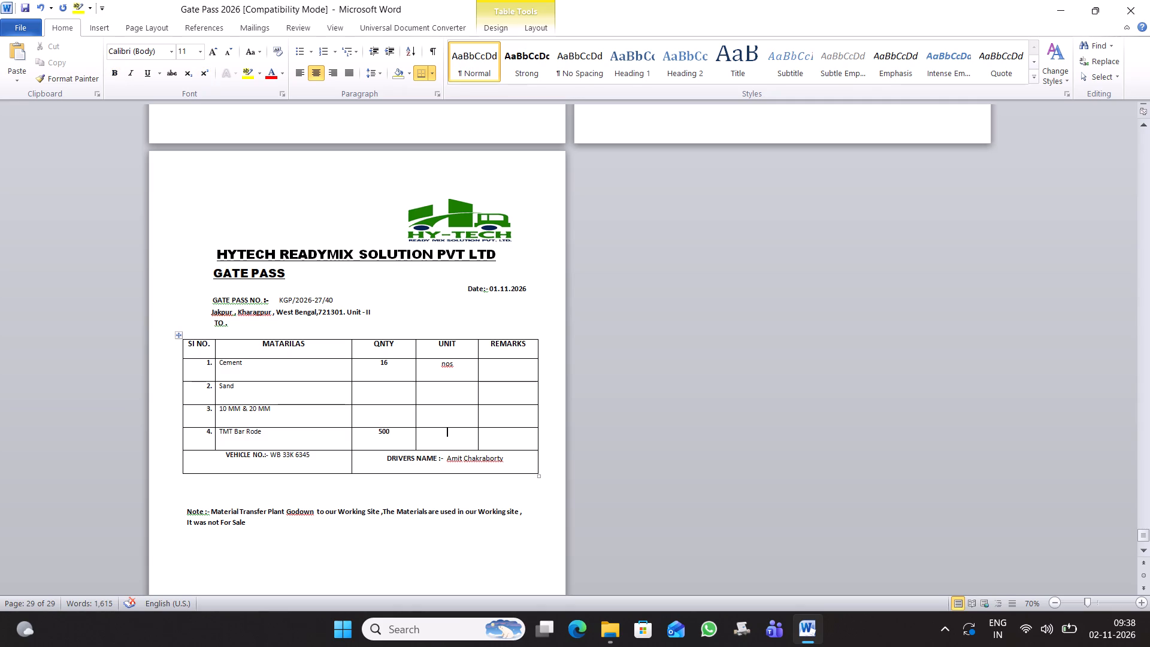
type("Kg")
Enter quantity 1 for both the 10 MM & 20 MM row and the Sand row, with unit Bucket for Sand.
left_click(452, 408)
left_click(383, 415)
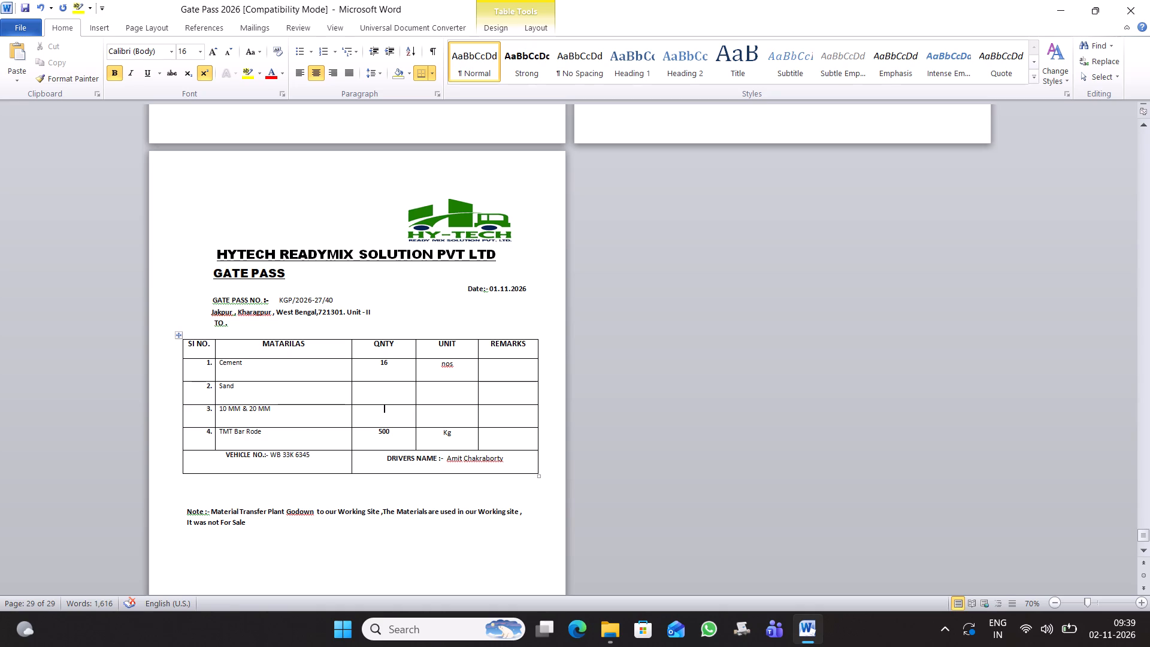
key("1")
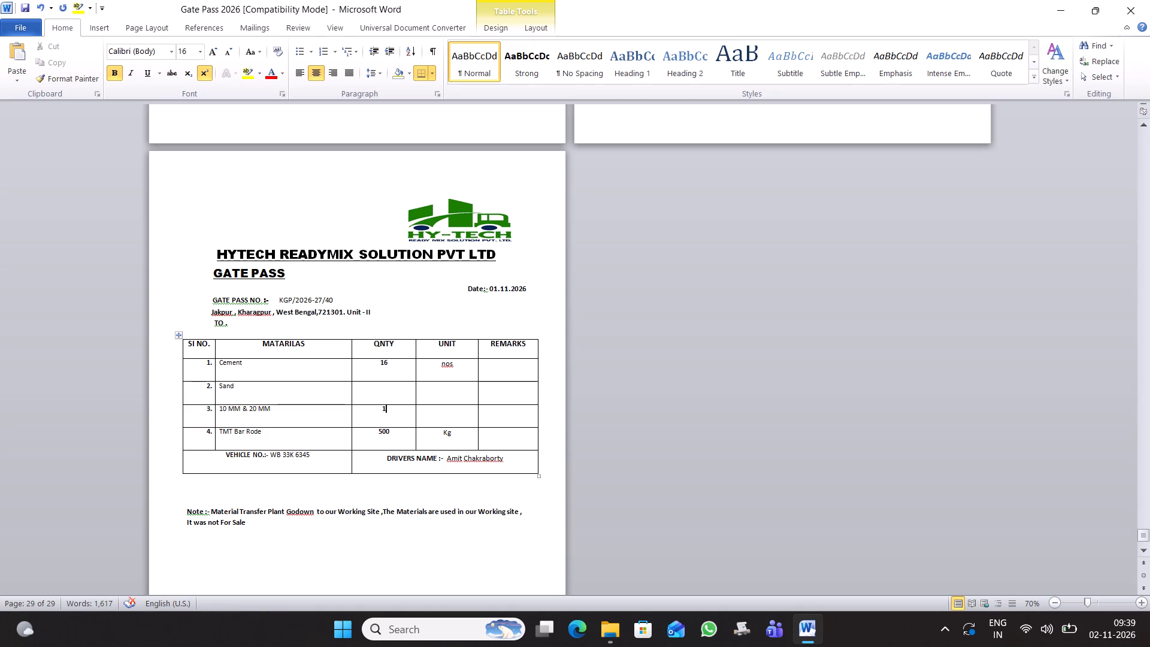
left_click(394, 392)
key("1")
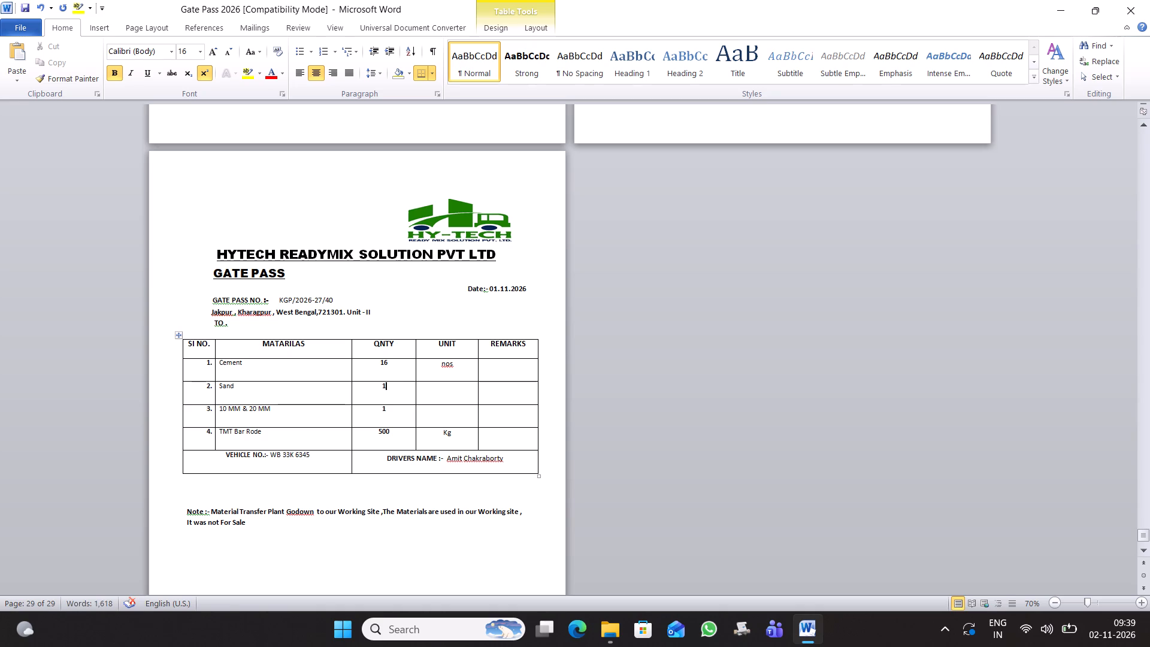
left_click(432, 388)
type("Bucket")
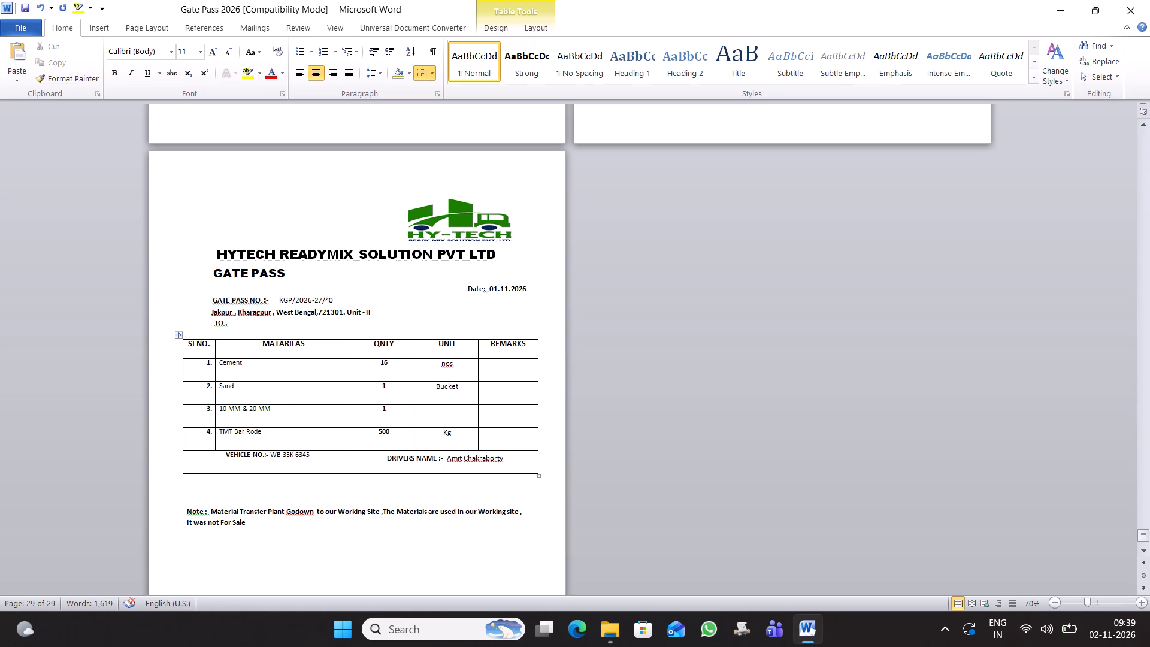
Change the Cement row's quantity to 6 and its unit to Bag.
left_click(397, 365)
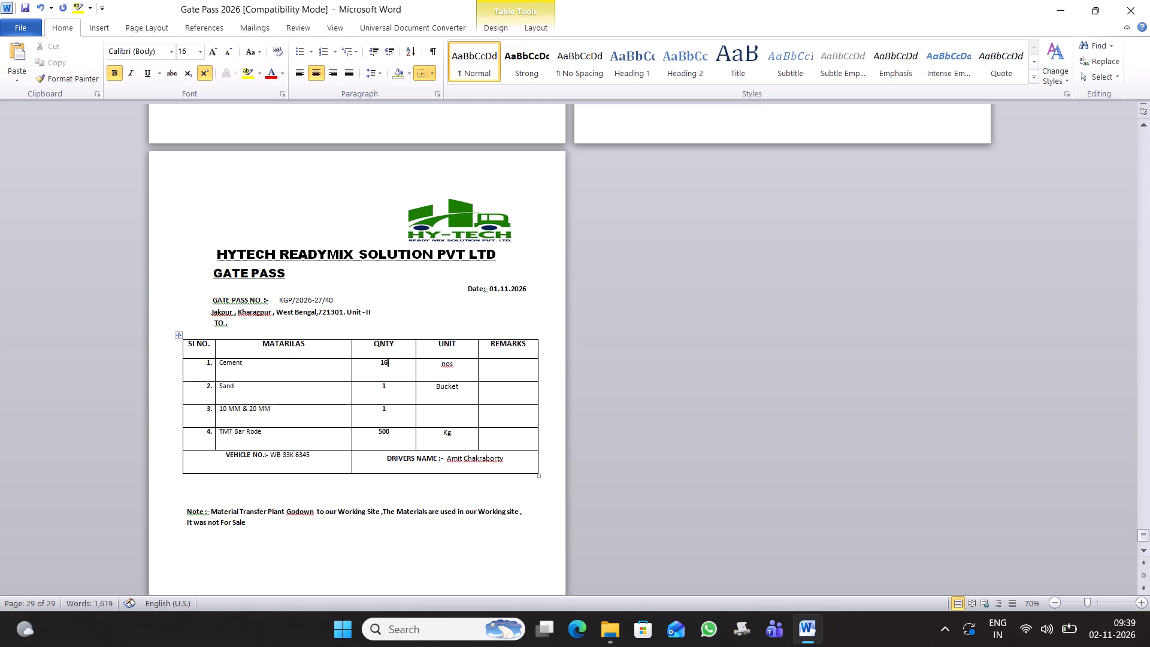
key("BackSpace")
key("BackSpace")
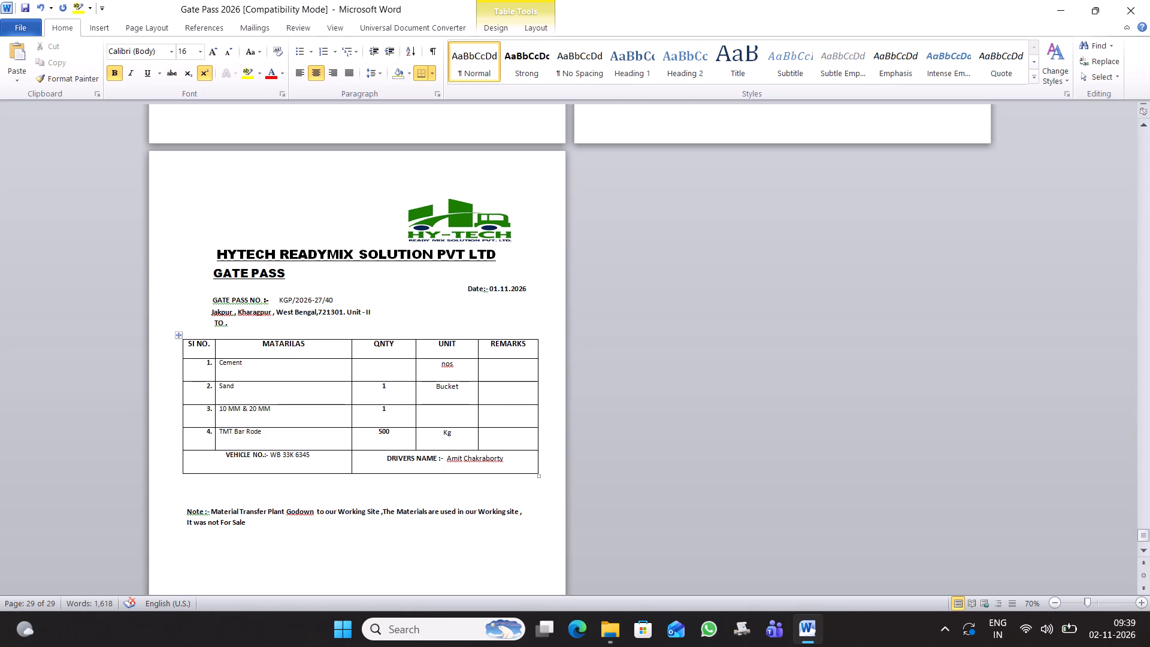
key("6")
left_click(397, 365)
left_click(459, 362)
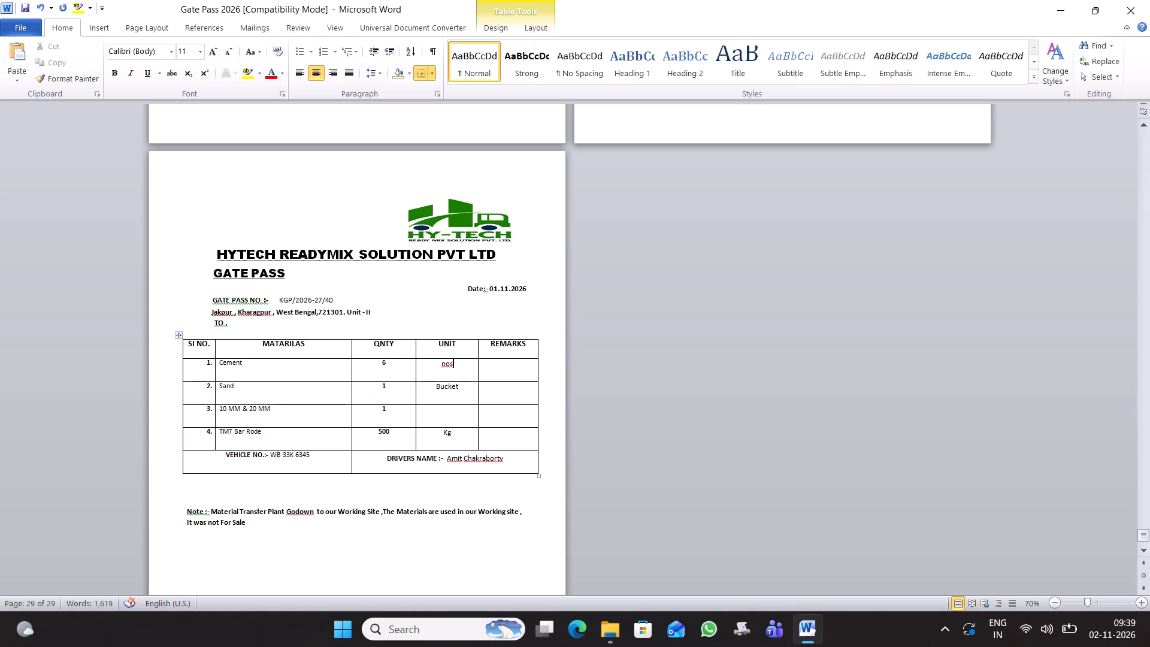
key("BackSpace")
key("BackSpace")
key("BackSpace")
type("Bag")
Enter Bucket as the unit for the 10 MM & 20 MM row.
left_click(450, 418)
key("shift+b")
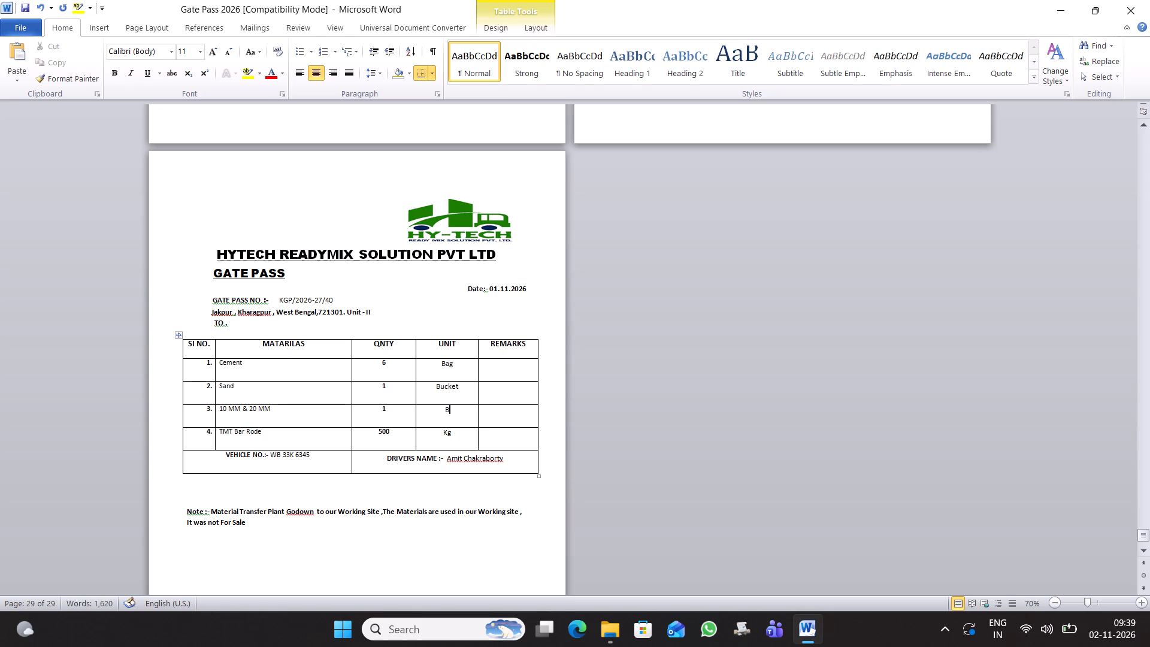
type("ucket")
Place the text cursor on the blank recipient line below TO on the new gate pass.
scroll(483, 485, "down", 1)
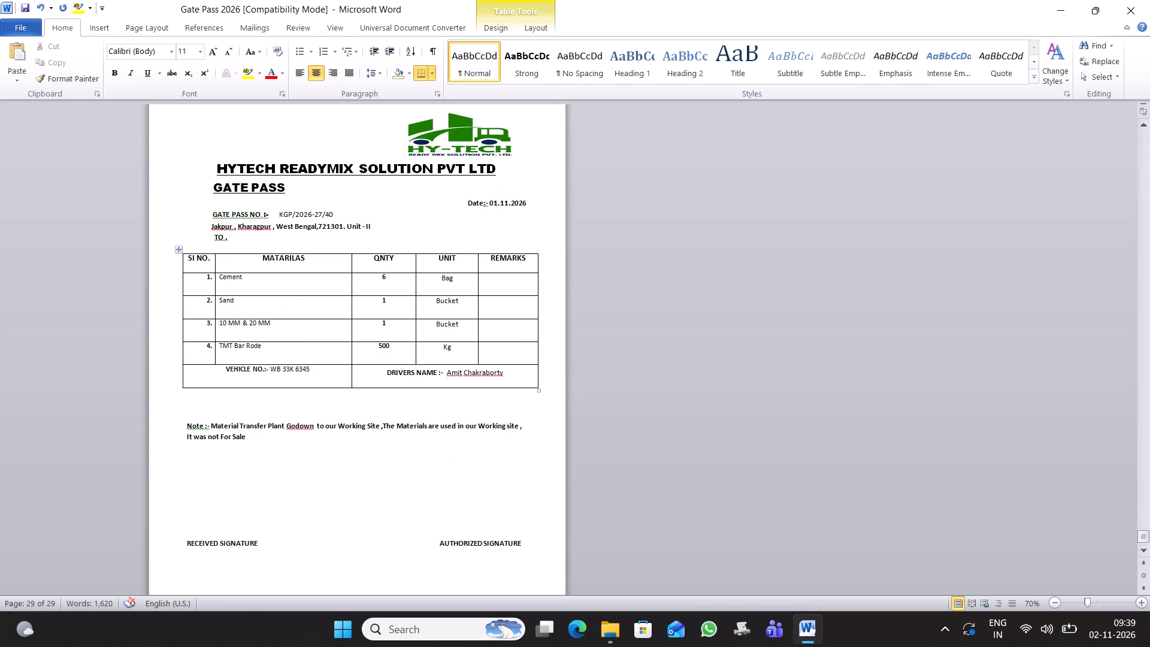
left_click(241, 251)
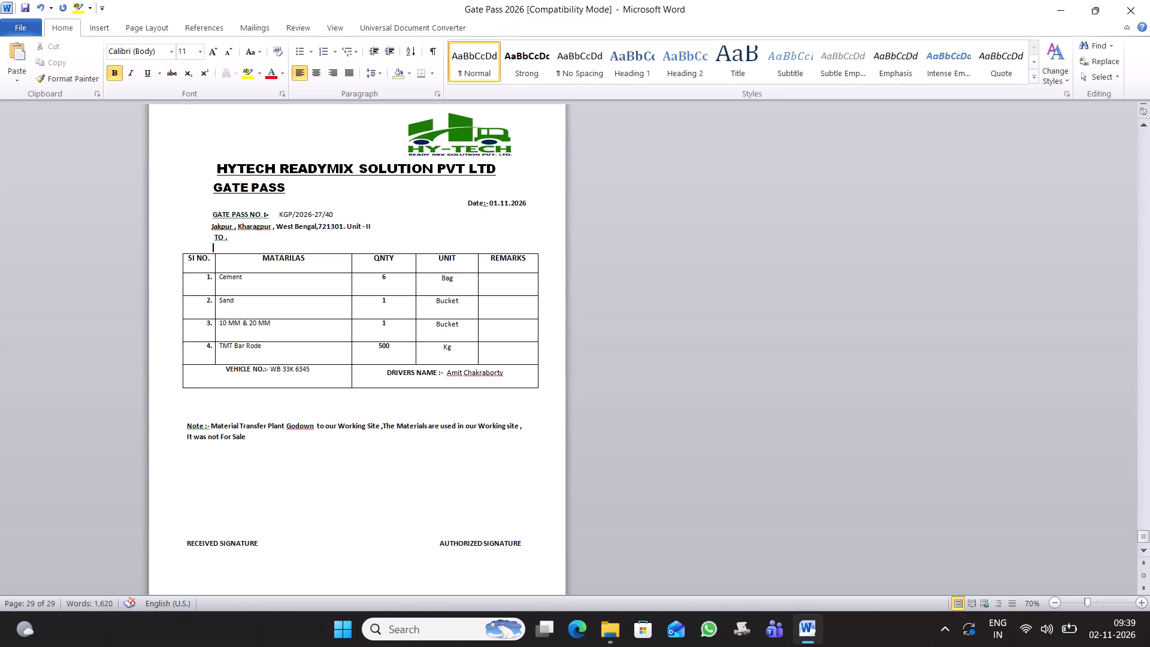
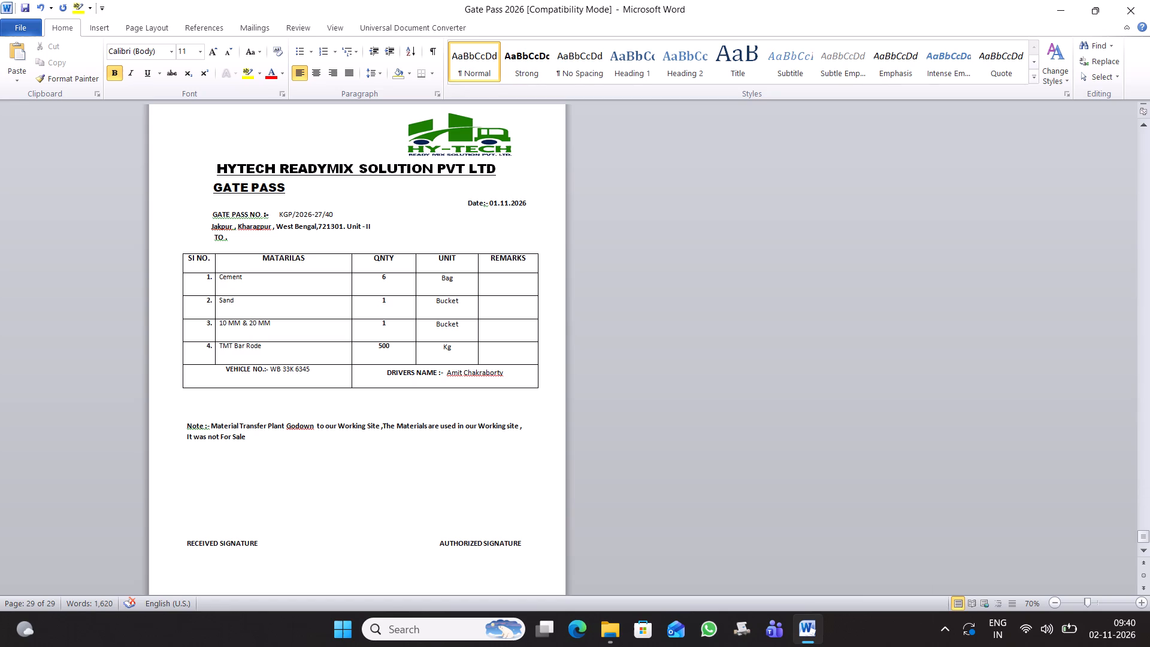
Enter the recipient as "Dimouli , Jio Site" on the line below TO.
key("shift+d")
type("imoul")
key("i")
key("space")
type(",")
key("space")
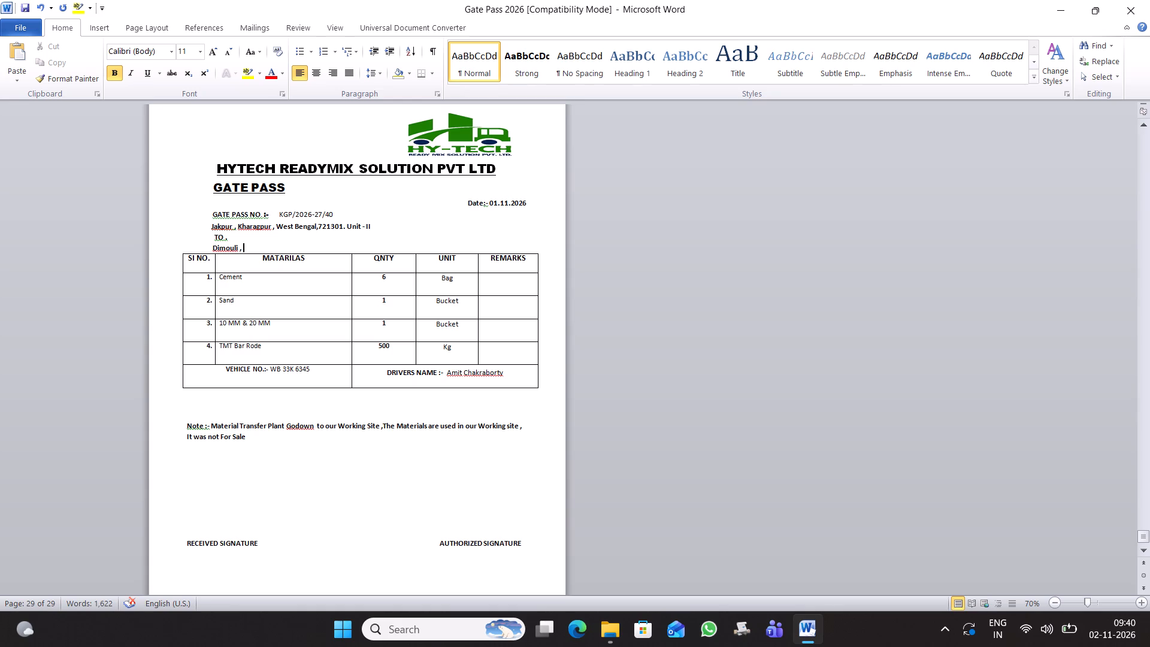
type("Jio")
key("space")
type("Site")
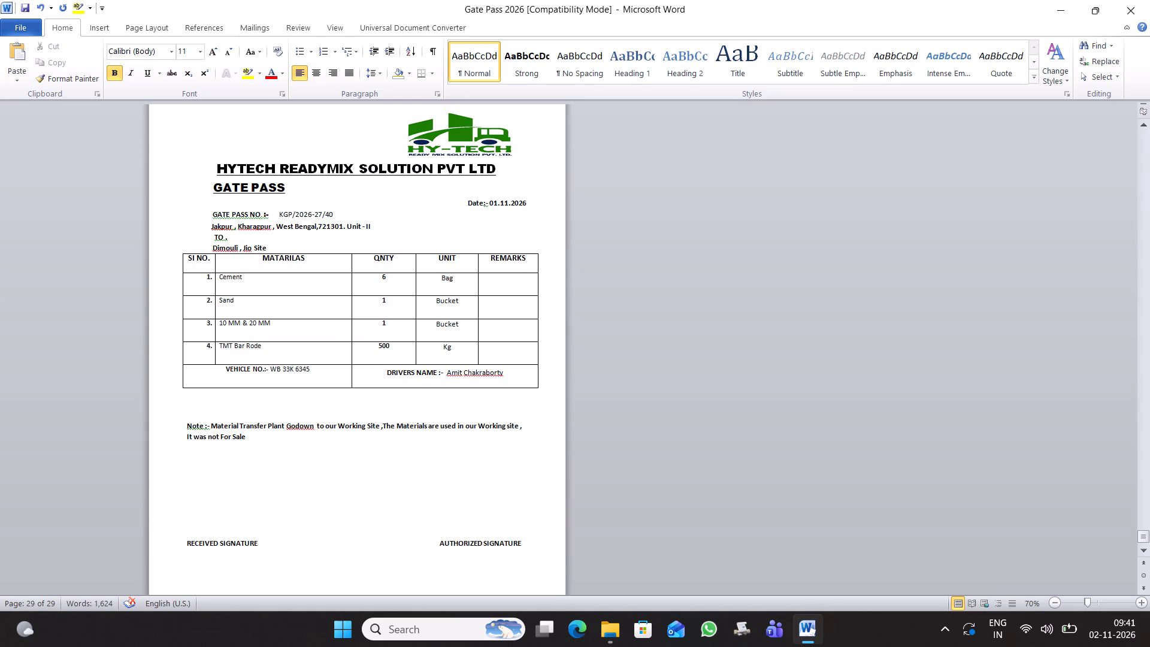
Insert the word "Tower" between "Jio" and "Site" in the recipient line.
left_click(252, 247)
key("space")
type("Tower")
key("space")
key("BackSpace")
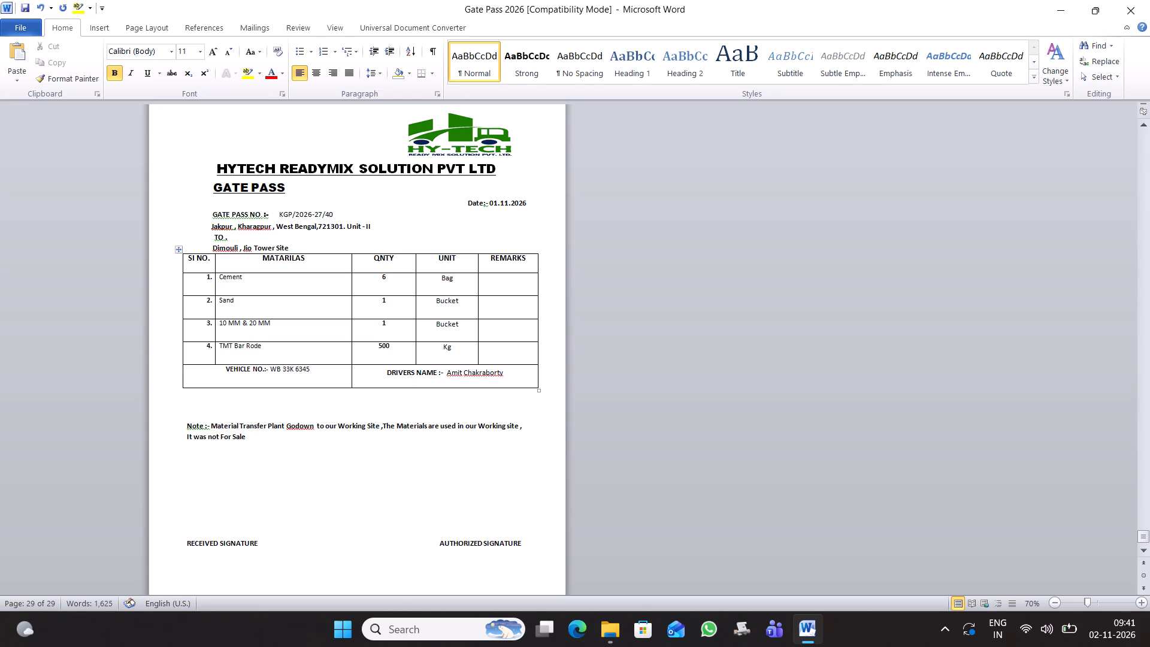
left_click(298, 252)
Add "Salua" after "Dimouli" in the recipient line, with a comma separating the two place names.
left_click(239, 251)
key("space")
key("Left")
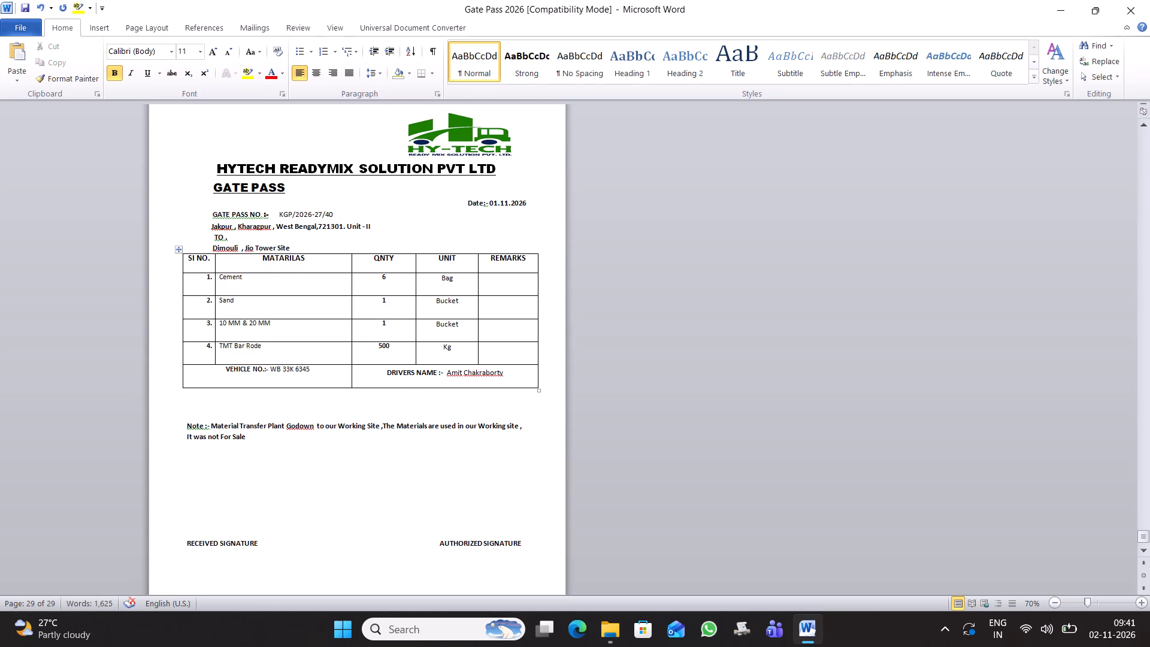
key("comma")
type("Salu")
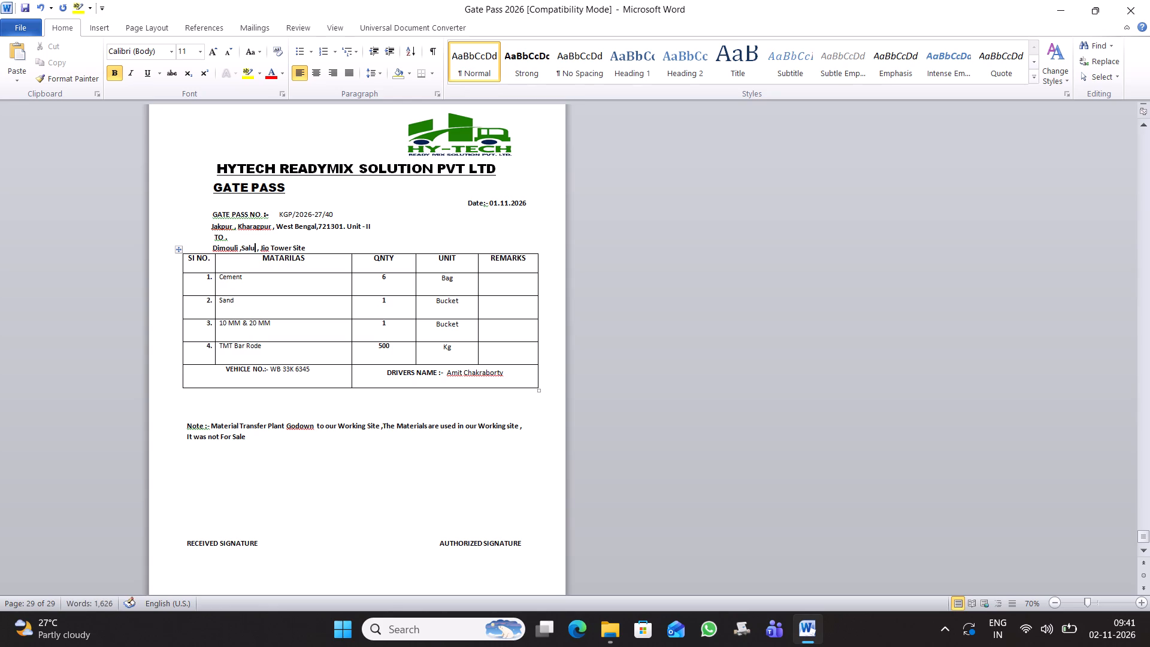
key("a")
Print only the current page, containing gate pass KGP/2026-27/40.
scroll(318, 443, "down", 1)
scroll(318, 443, "up", 1)
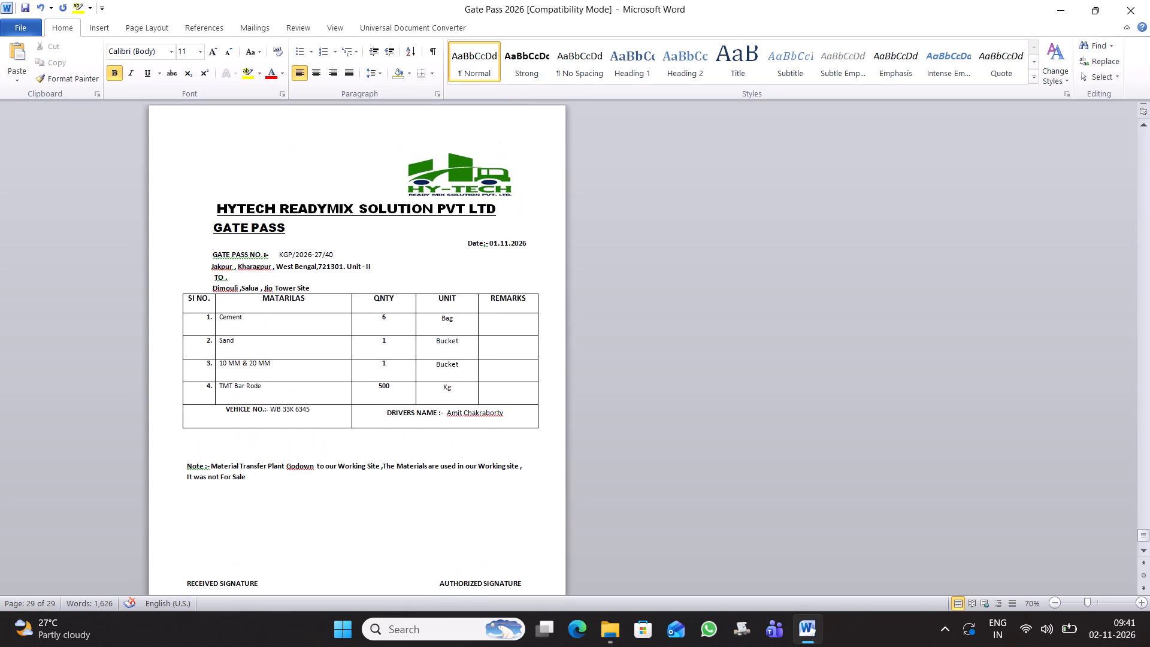
scroll(318, 443, "down", 1)
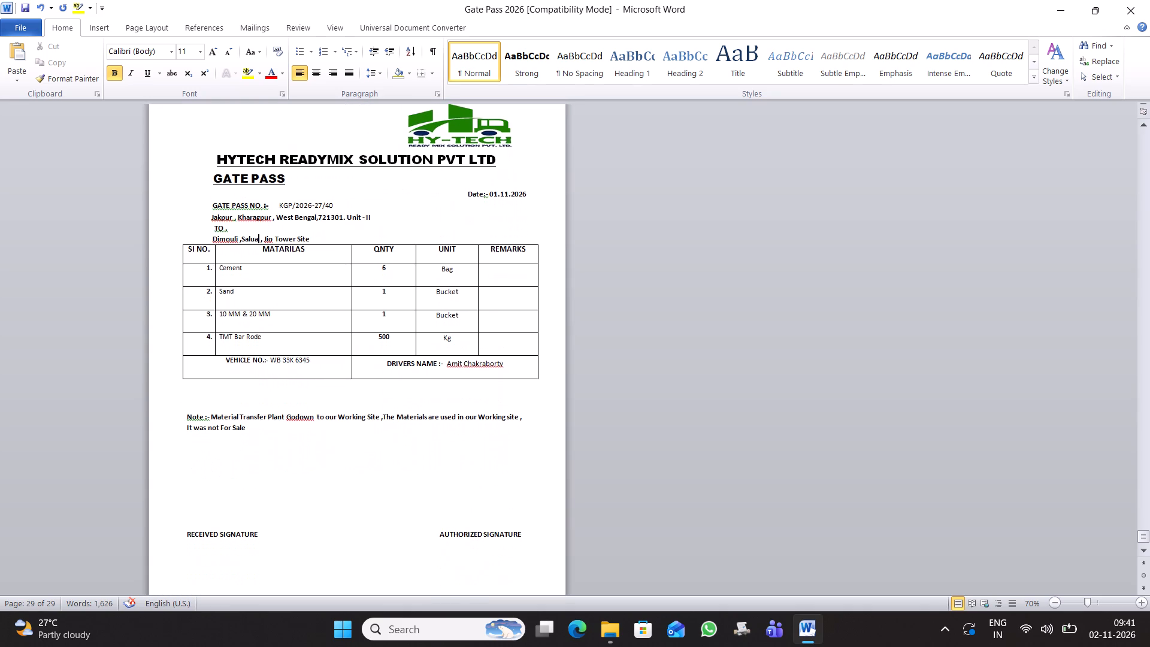
key("ctrl+p")
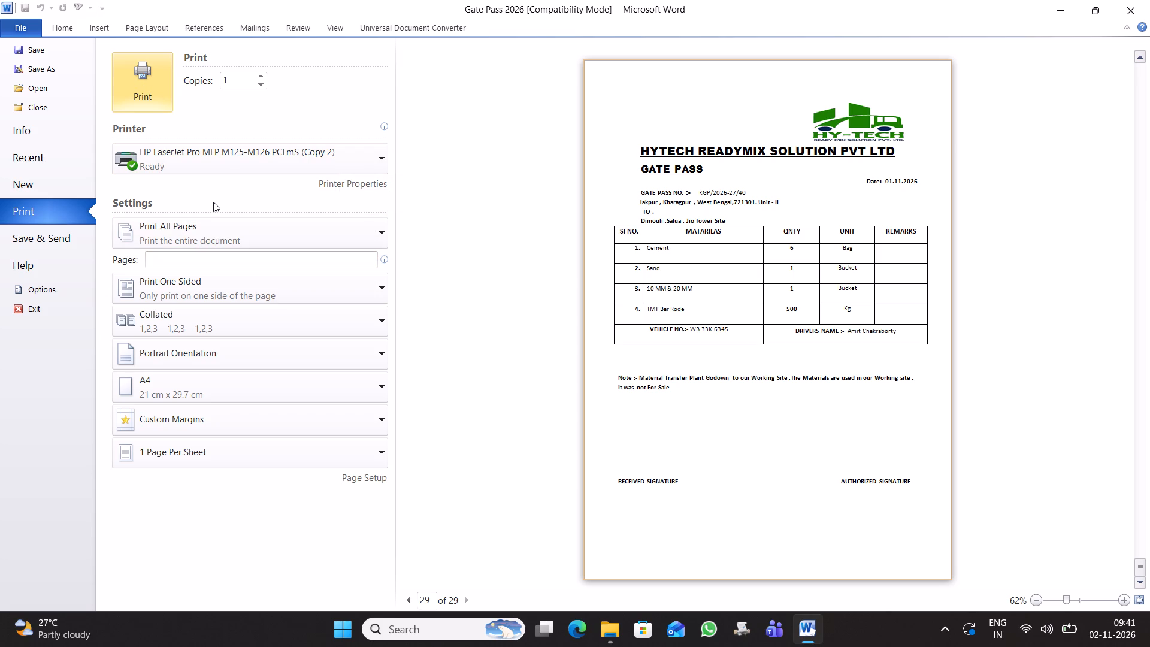
left_click(214, 229)
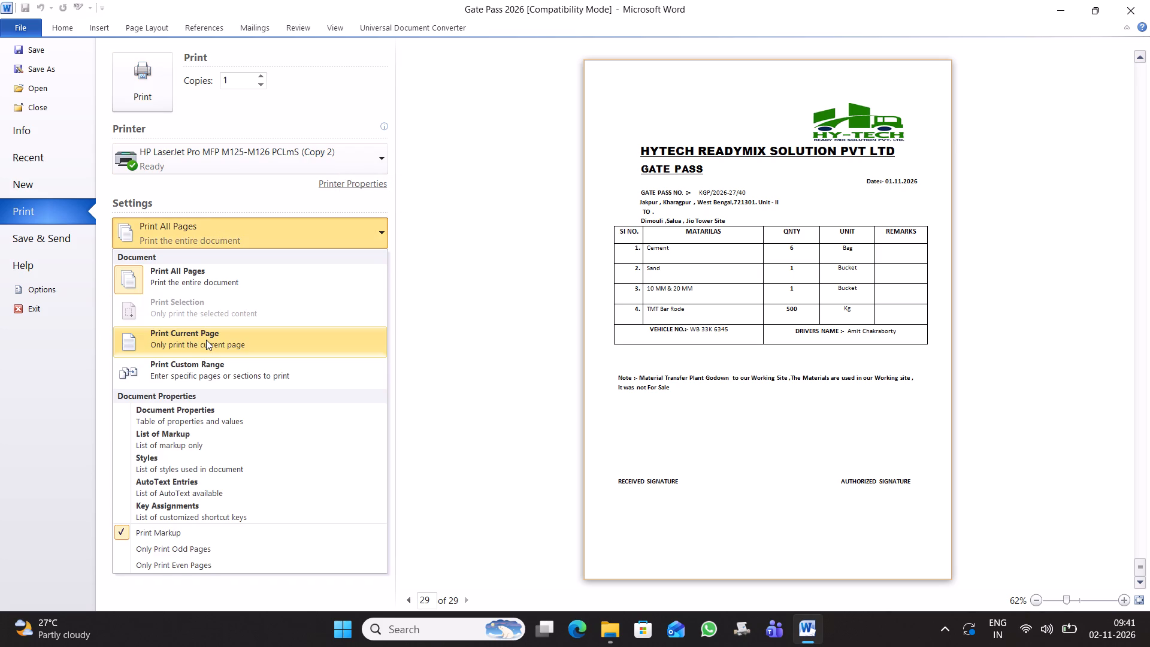
left_click(206, 340)
left_click(135, 81)
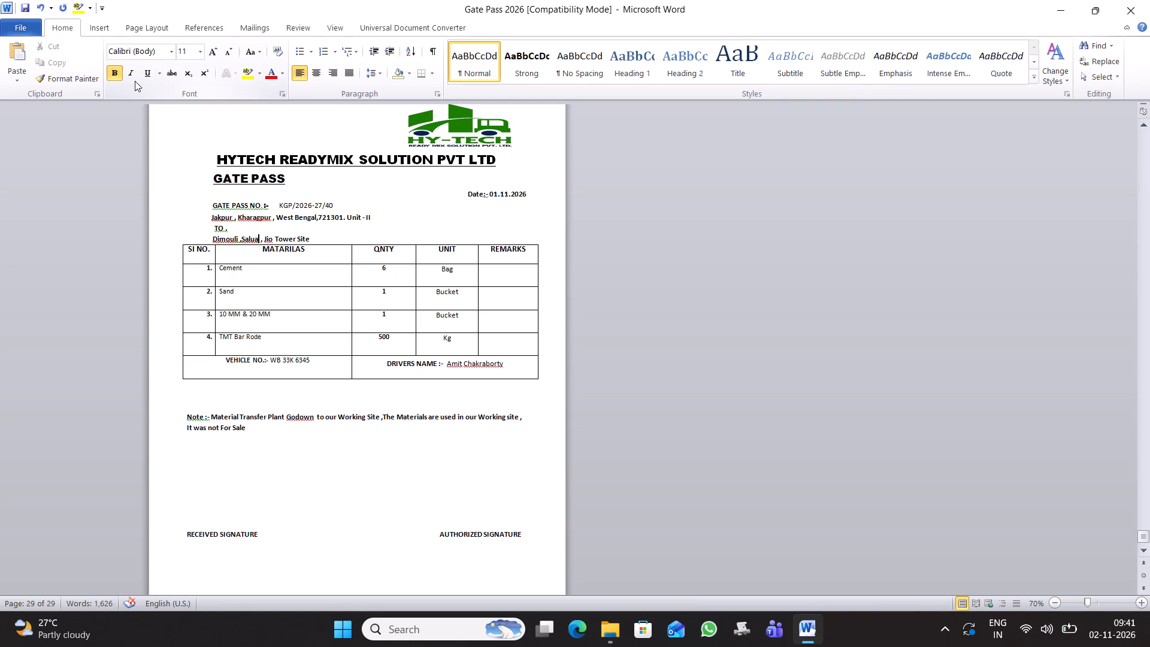
Save the Gate Pass 2026 document.
left_click(25, 7)
triple_click(25, 7)
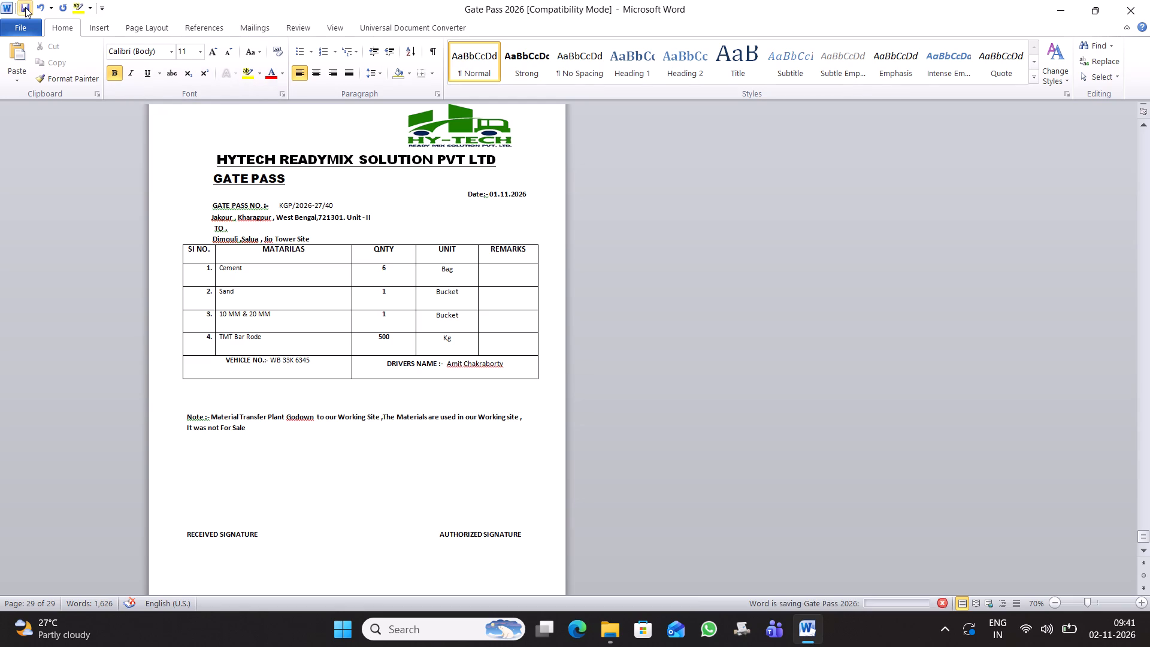
triple_click(25, 7)
left_click_drag(25, 7, 250, 455)
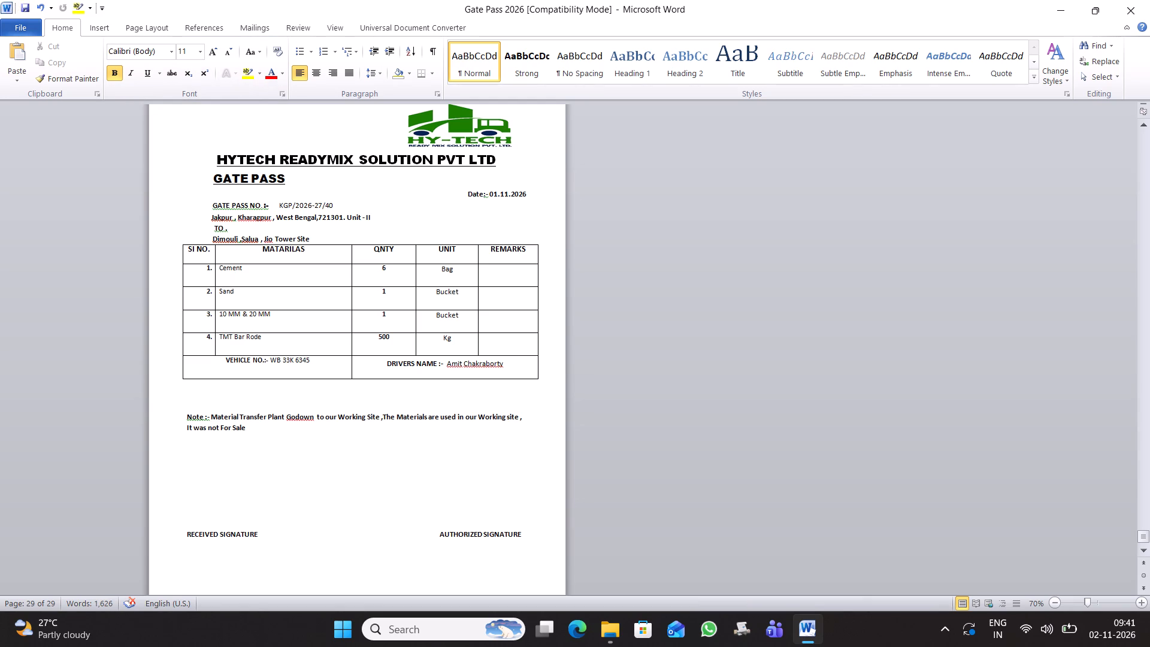
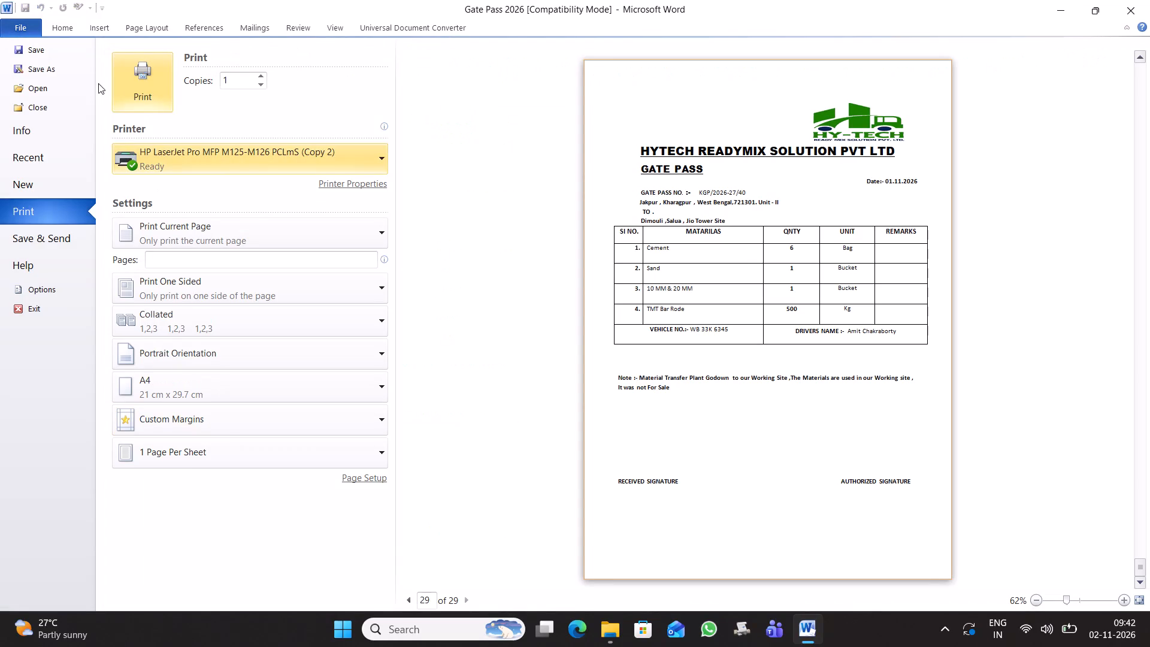
Print one copy of the current page with gate pass KGP/2026-27/40 on the HP LaserJet Pro MFP M125-M126.
left_click(135, 74)
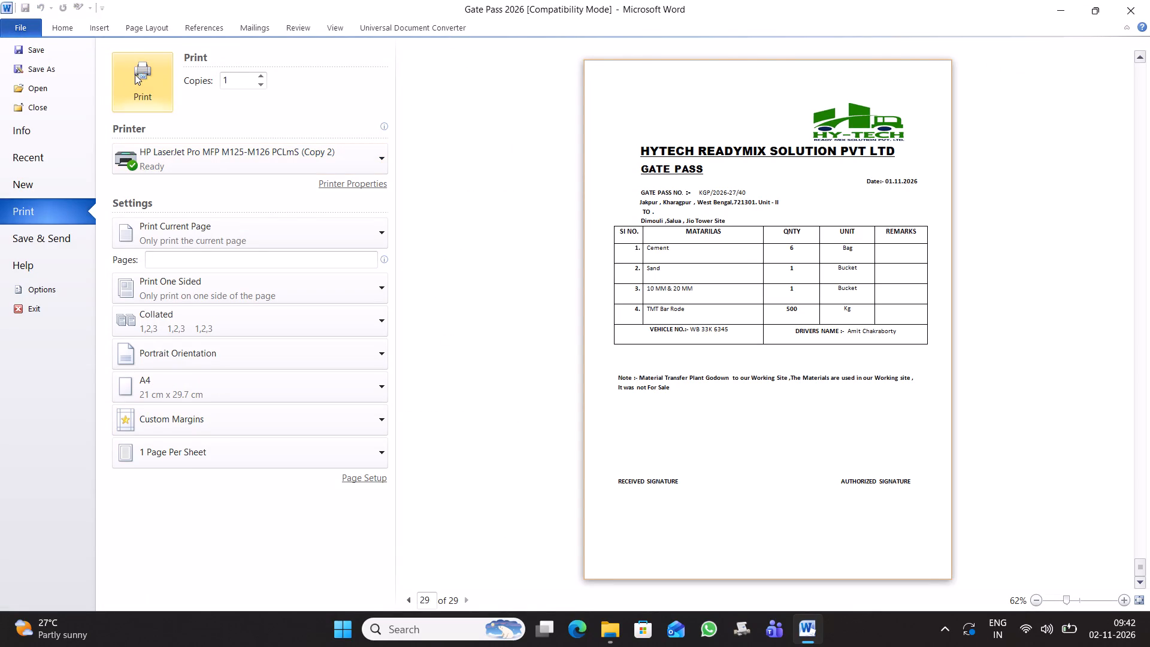
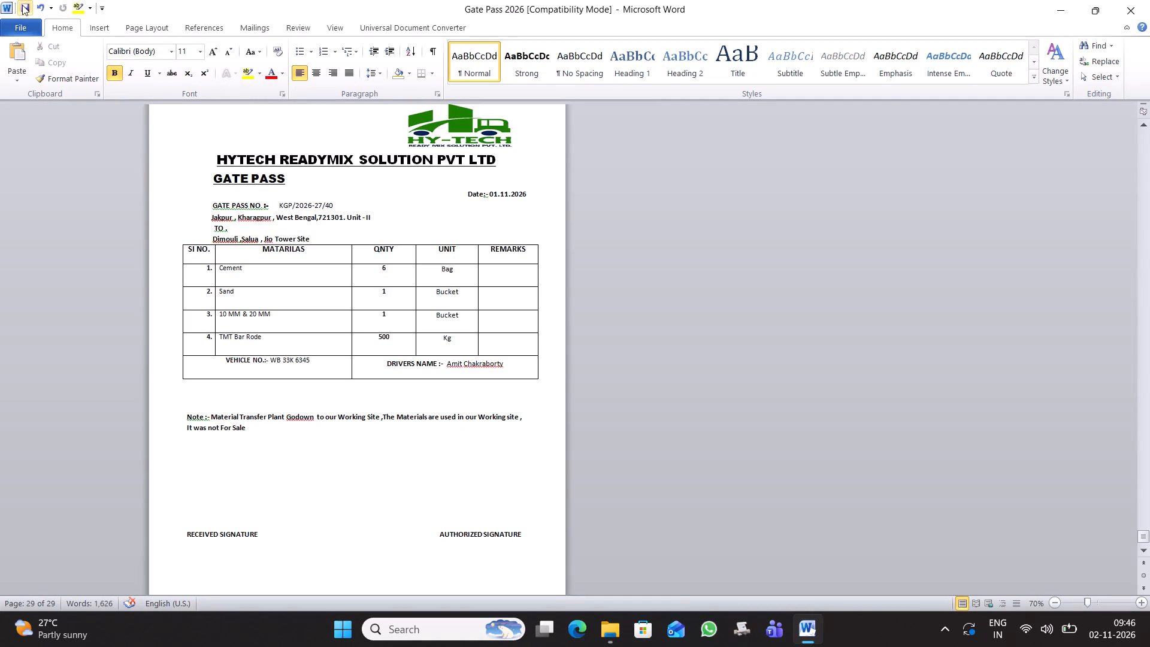
Save the Gate Pass 2026 document.
triple_click(22, 5)
triple_click(22, 5)
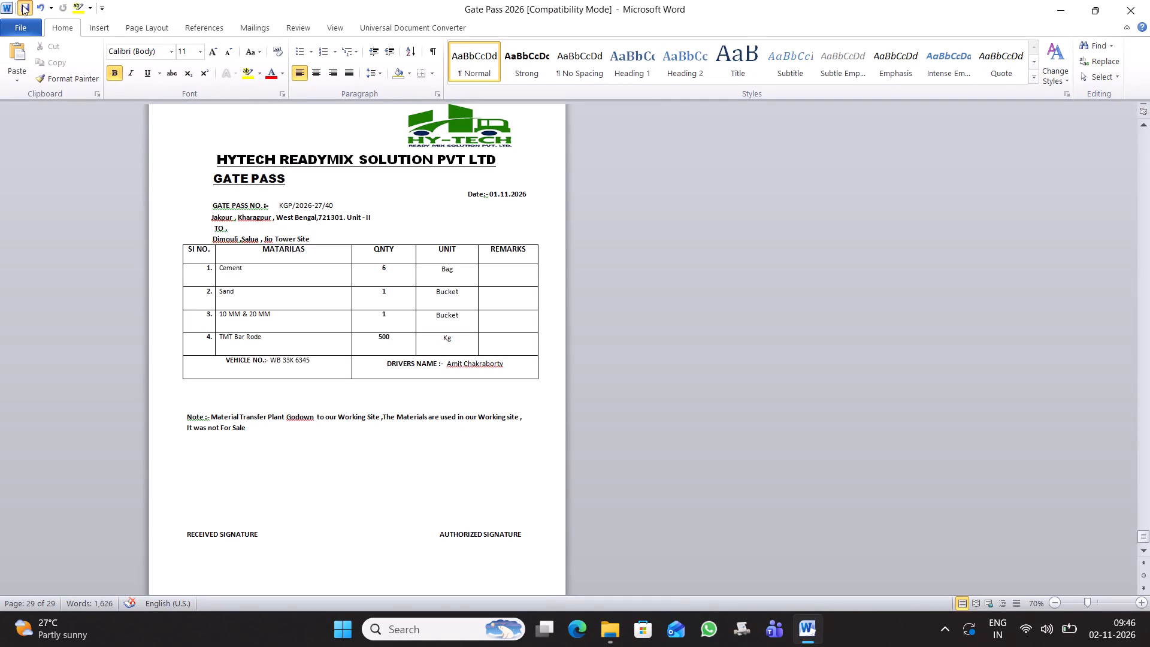
triple_click(22, 5)
triple_click(22, 5)
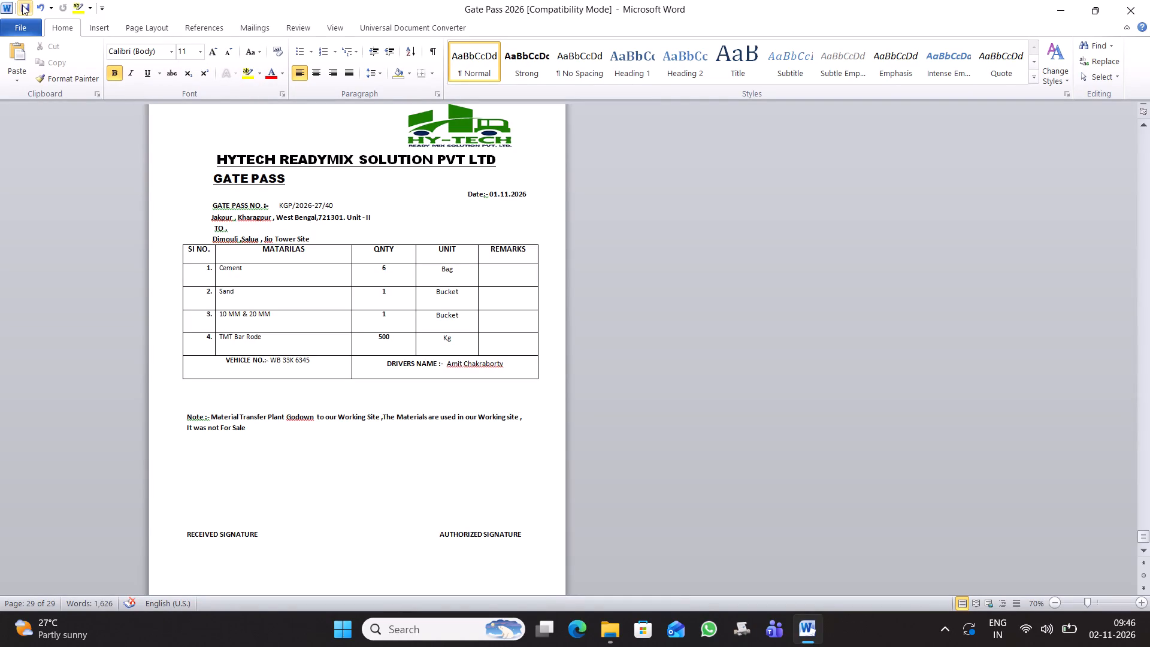
triple_click(22, 5)
triple_click(22, 5)
double_click(22, 5)
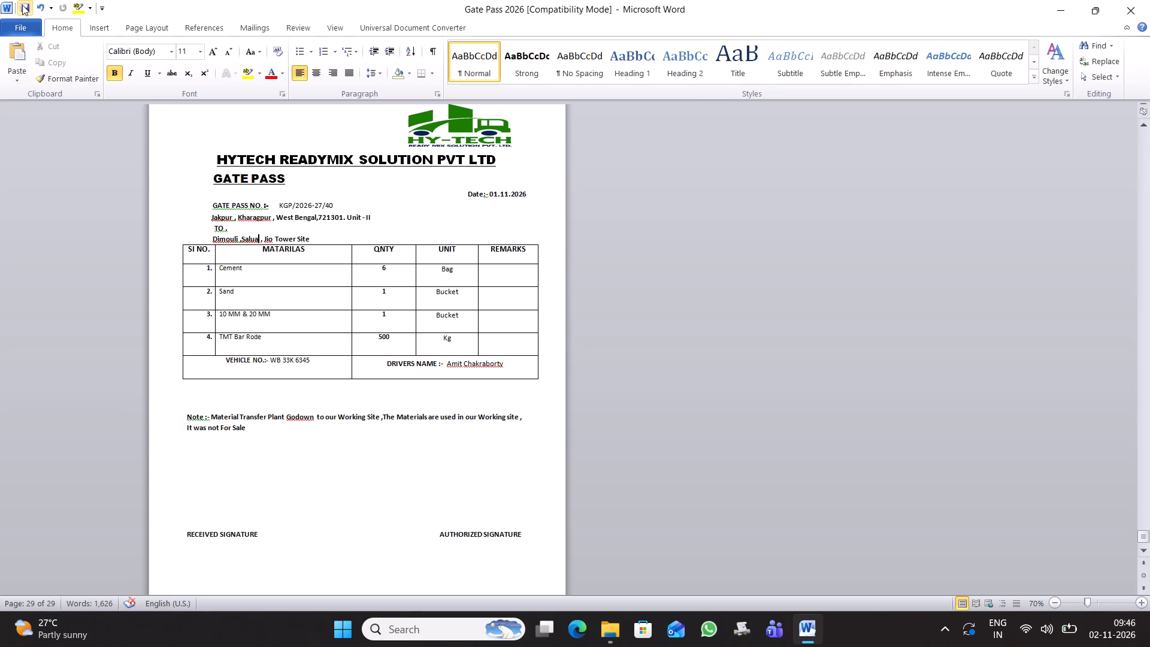
triple_click(25, 1)
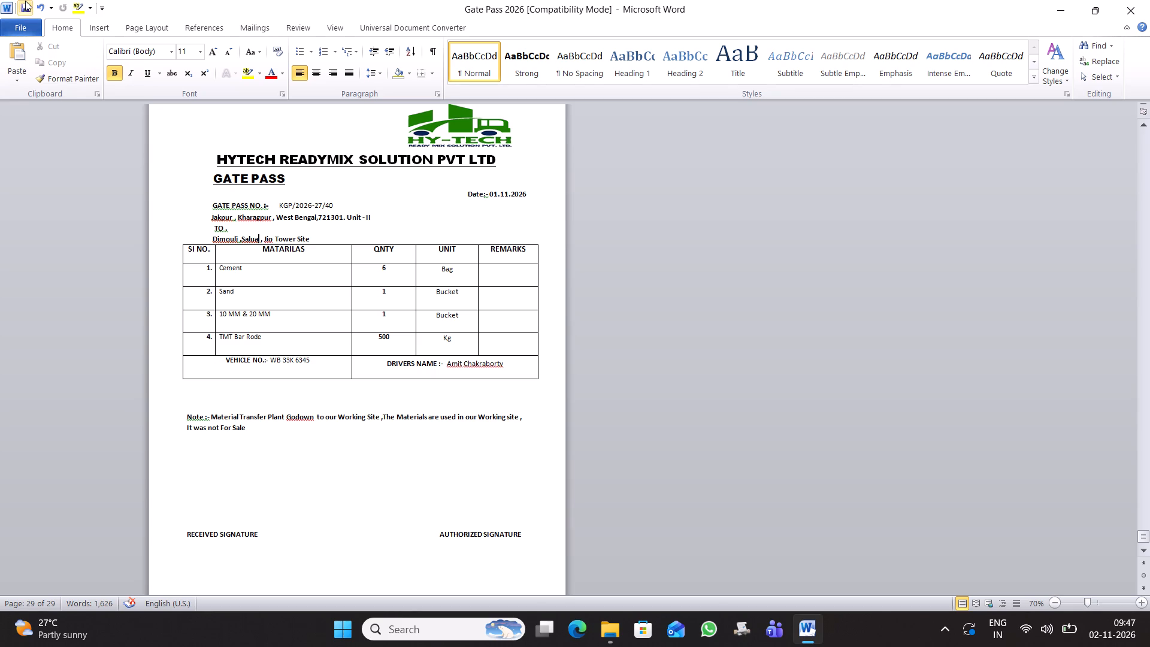
triple_click(25, 1)
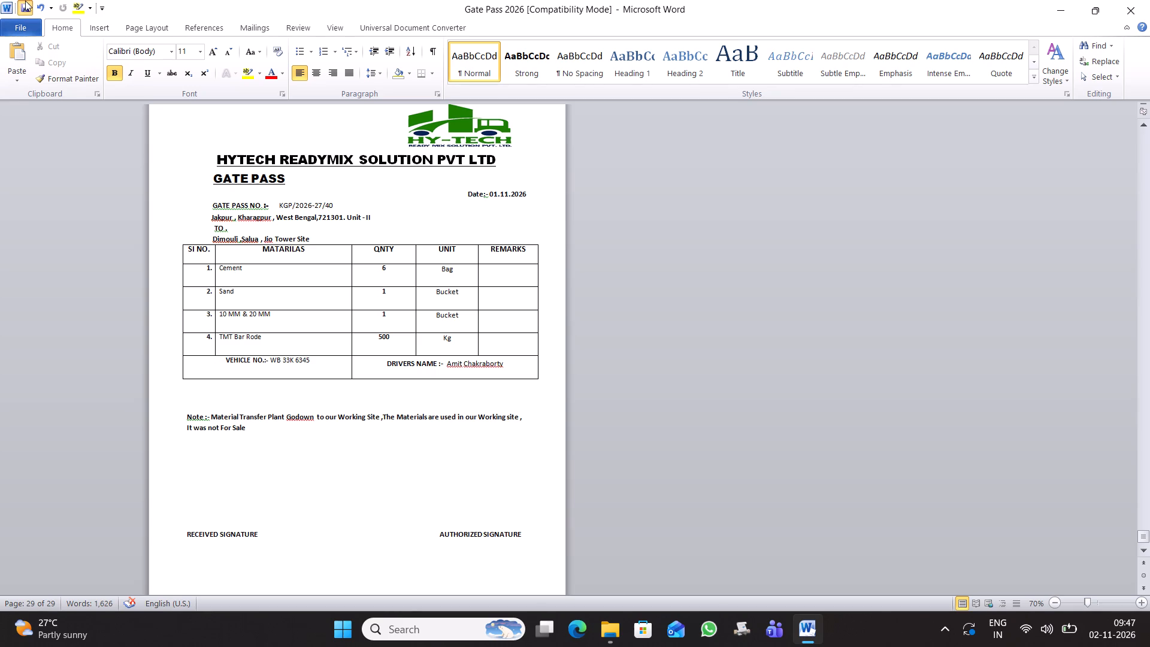
triple_click(25, 1)
triple_click(25, 1)
triple_click(25, 1)
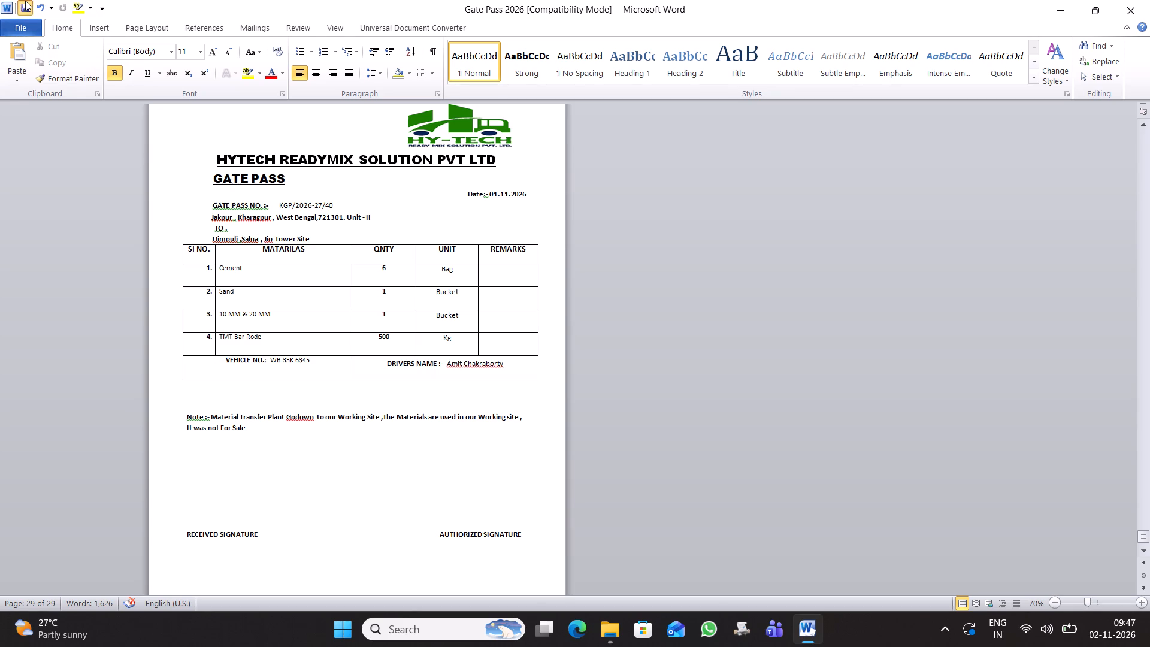
triple_click(25, 1)
left_click(25, 1)
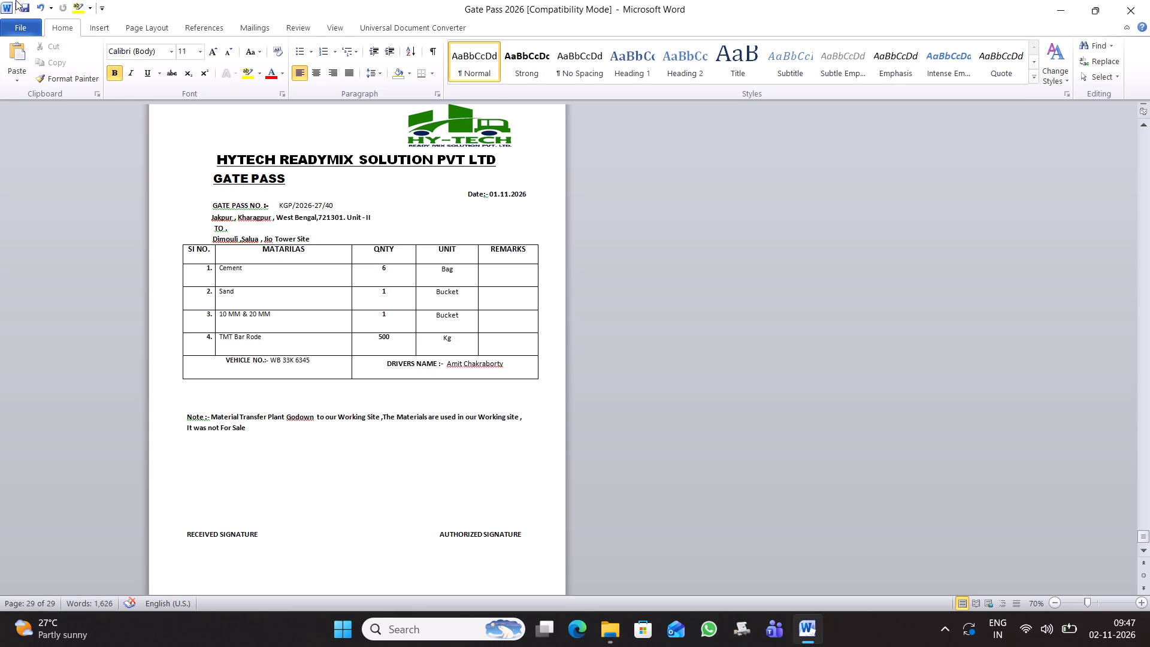
left_click(25, 4)
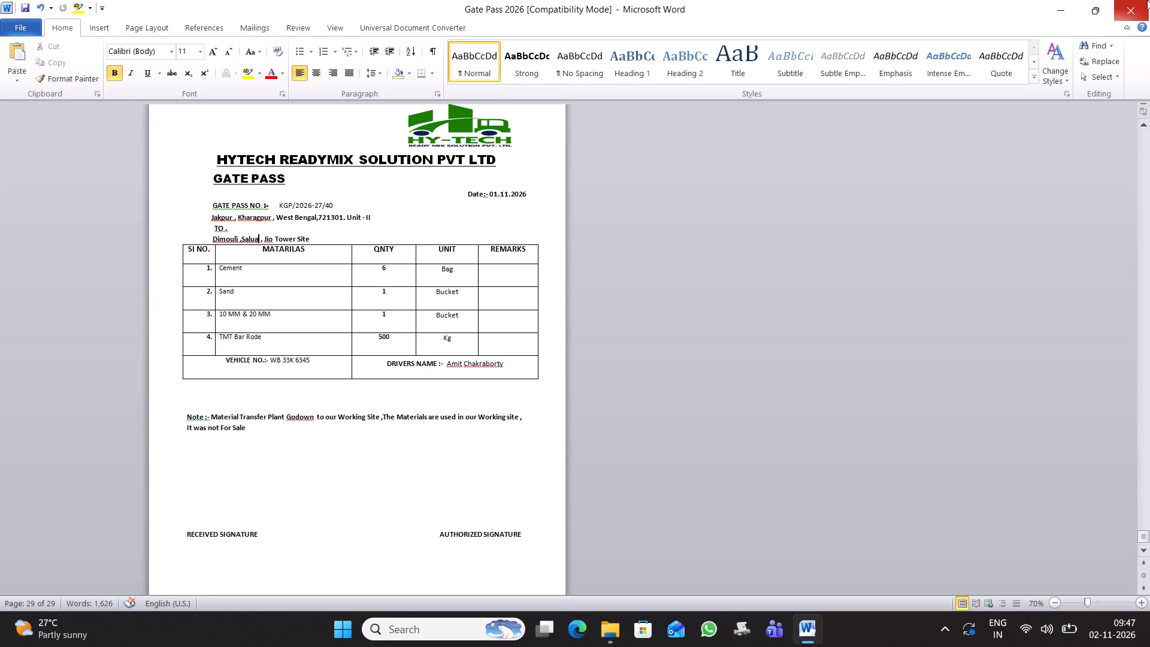
Close the Gate Pass 2026 document and quit Word, keeping the clipboard content available to other applications.
left_click(1145, 1)
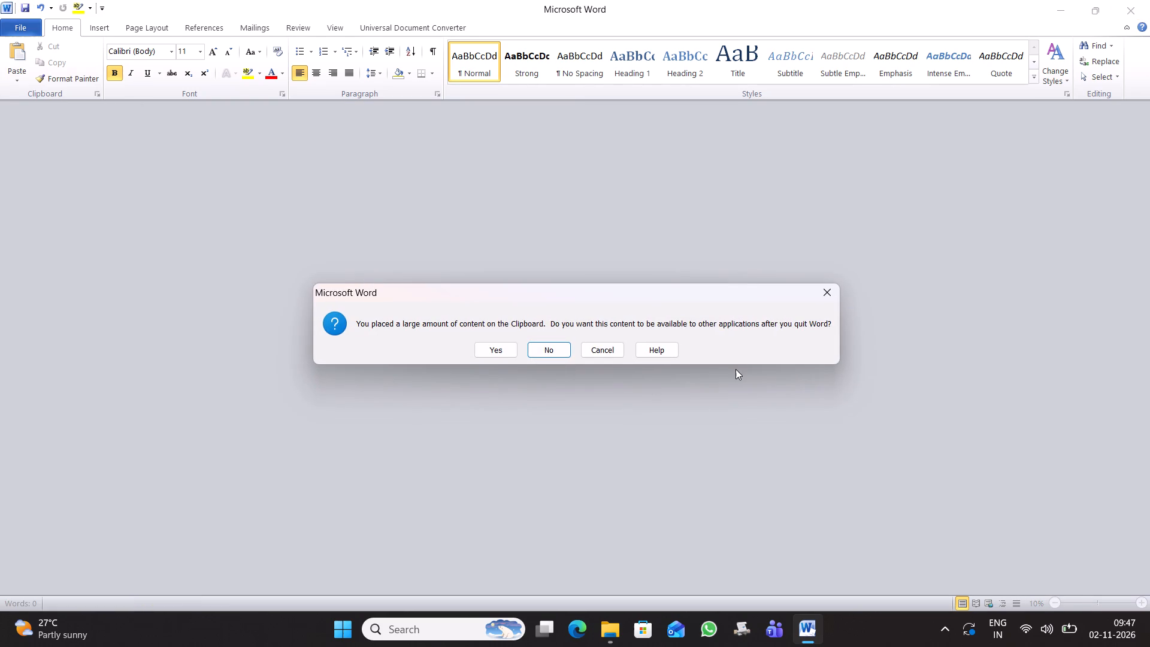
left_click(499, 347)
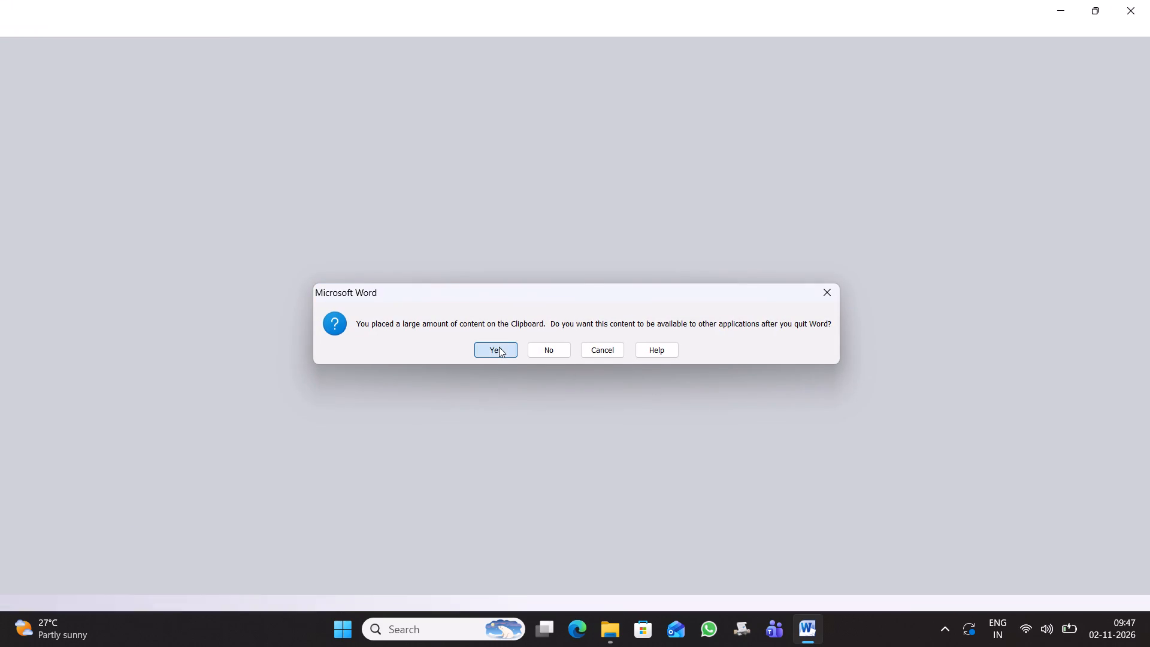
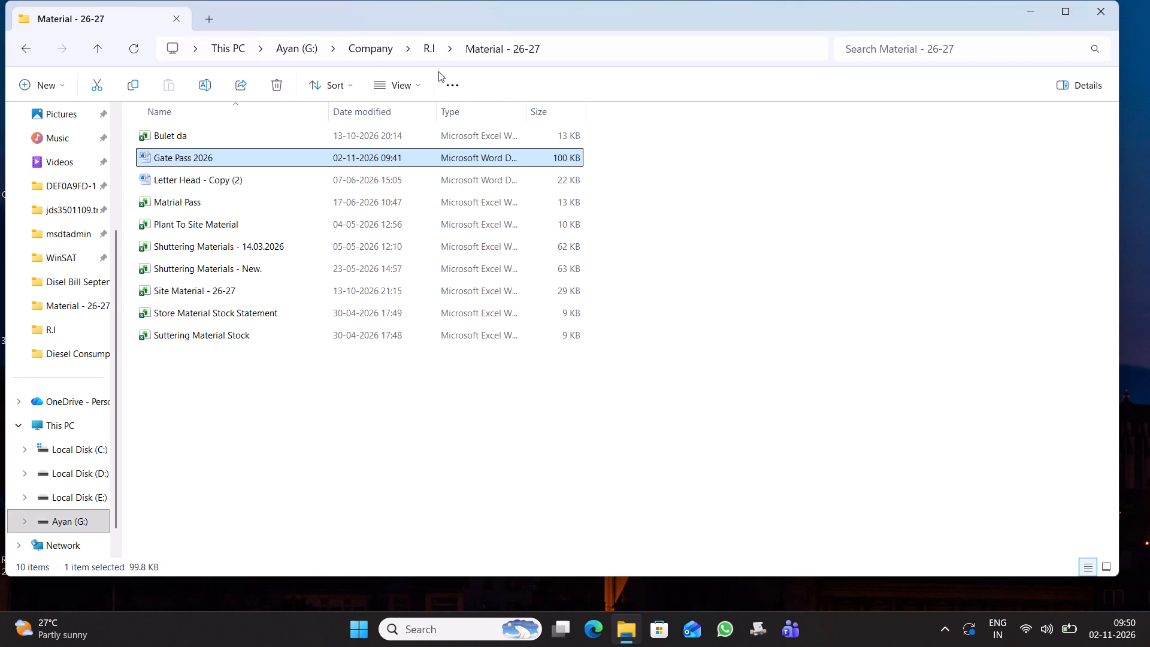
Open the Diesel Consumption October-2026 workbook from the Diesel Consumption folder of the JSW Salboni Project in the Company folder.
left_click(431, 50)
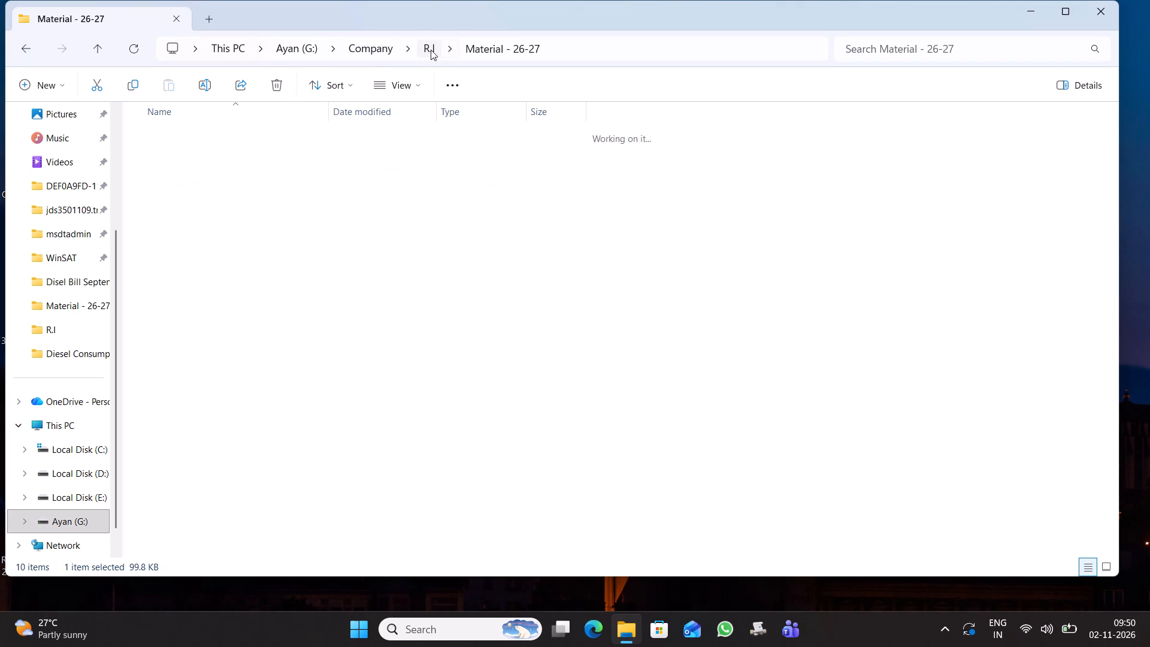
scroll(414, 382, "down", 7)
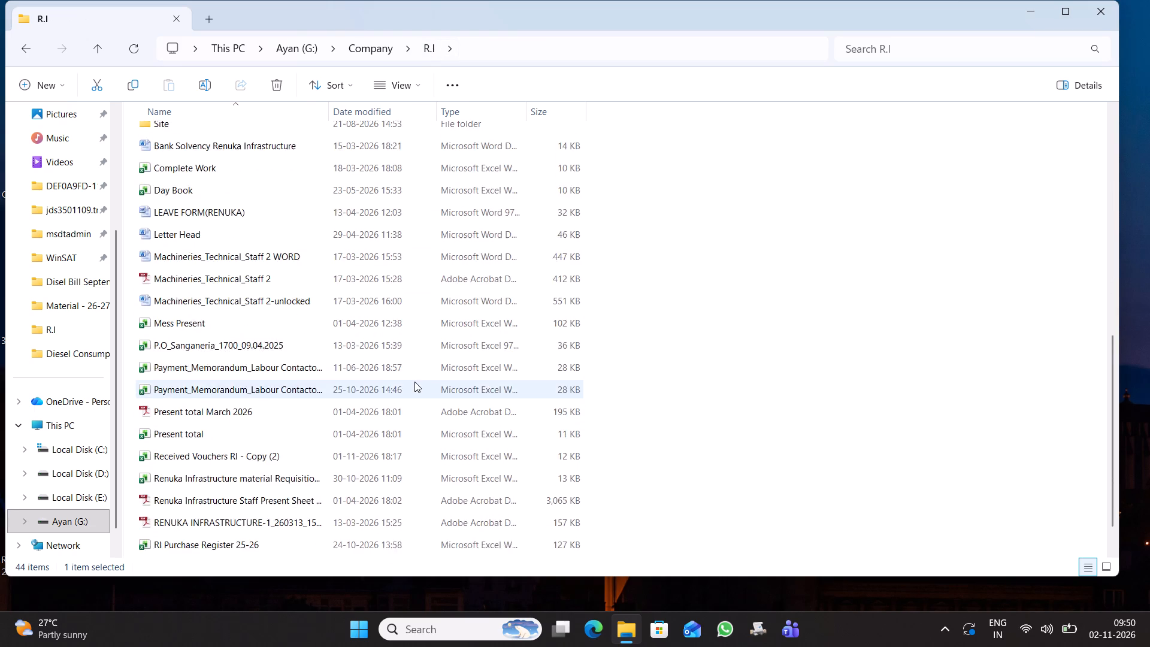
scroll(414, 382, "down", 2)
scroll(414, 382, "up", 8)
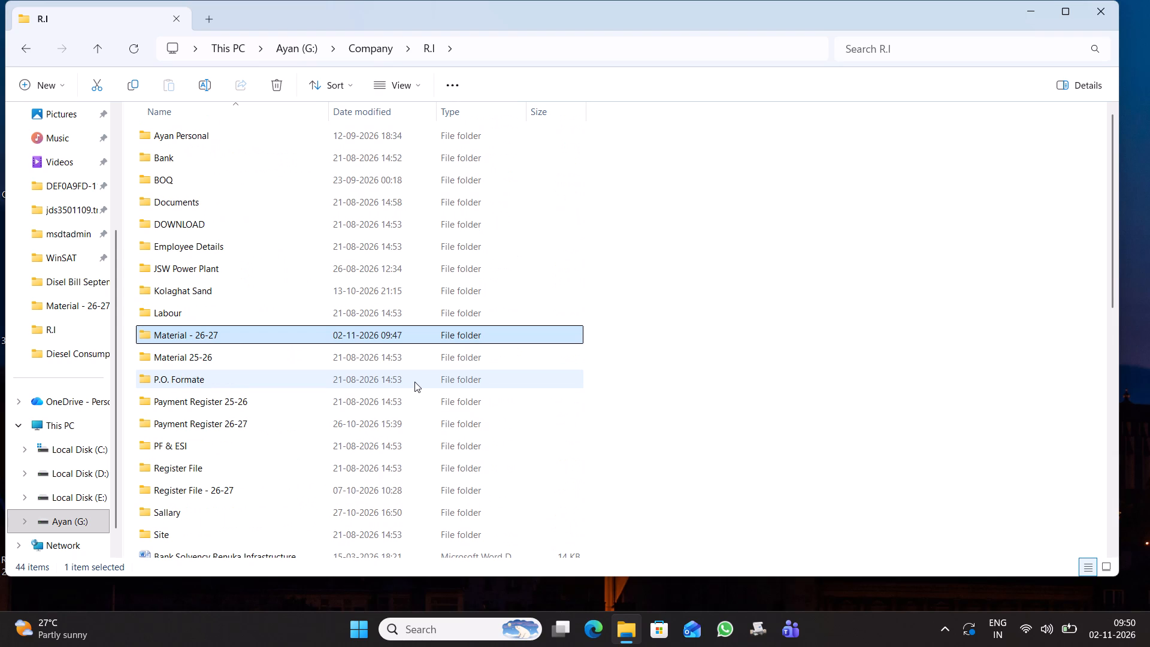
left_click(370, 52)
double_click(249, 164)
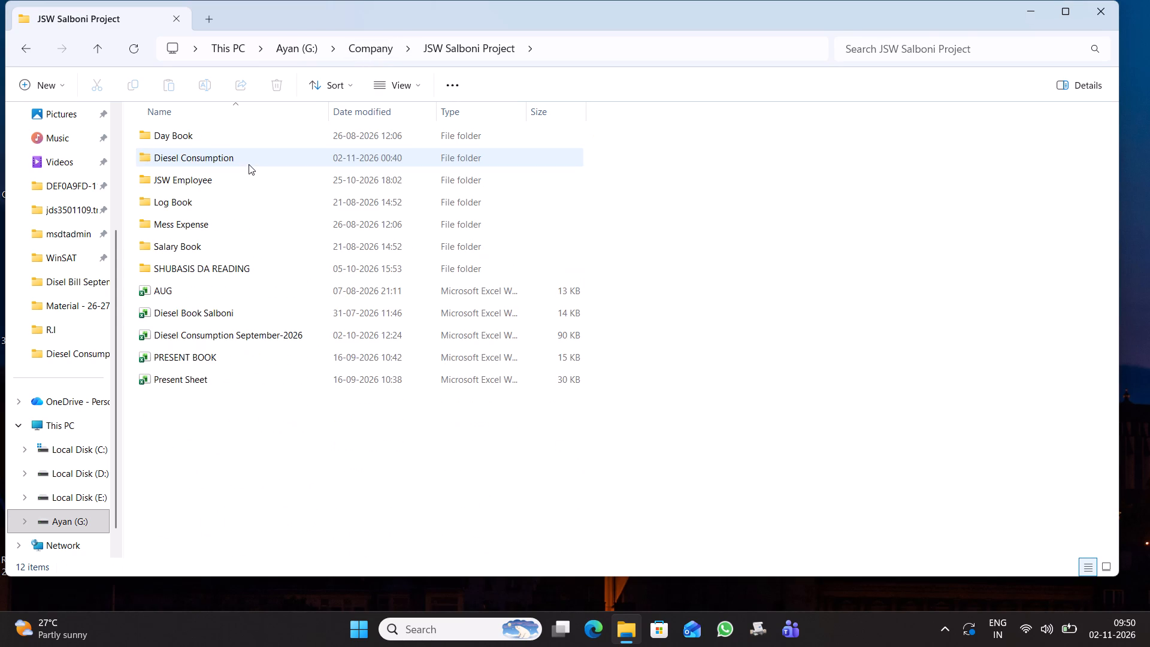
double_click(249, 164)
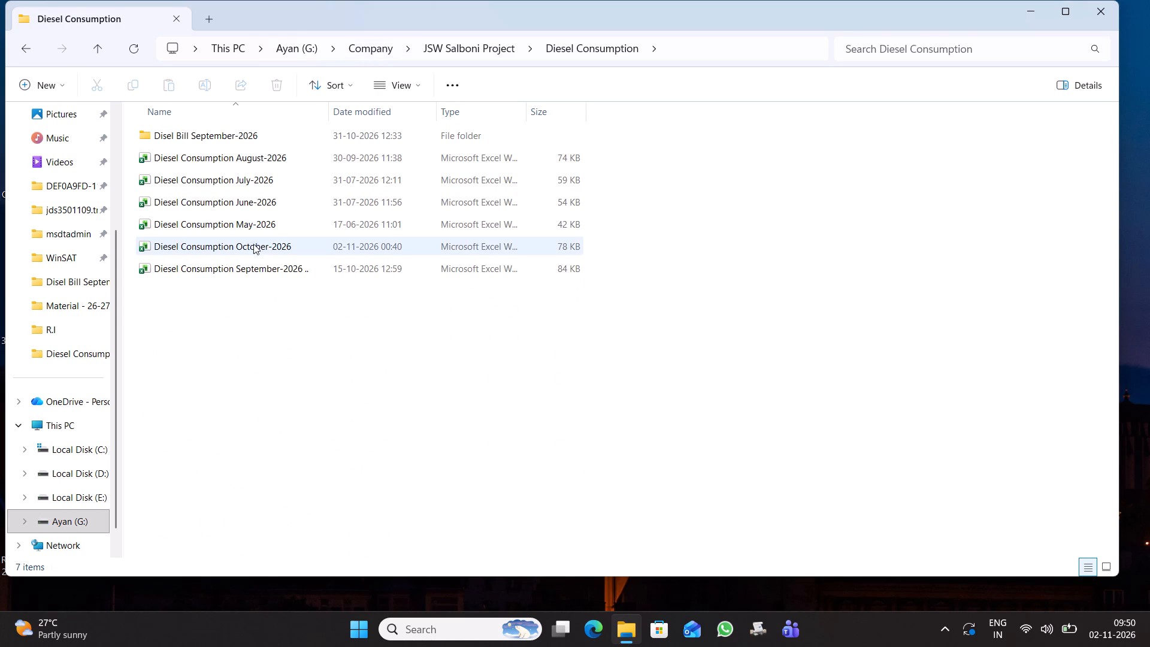
double_click(254, 241)
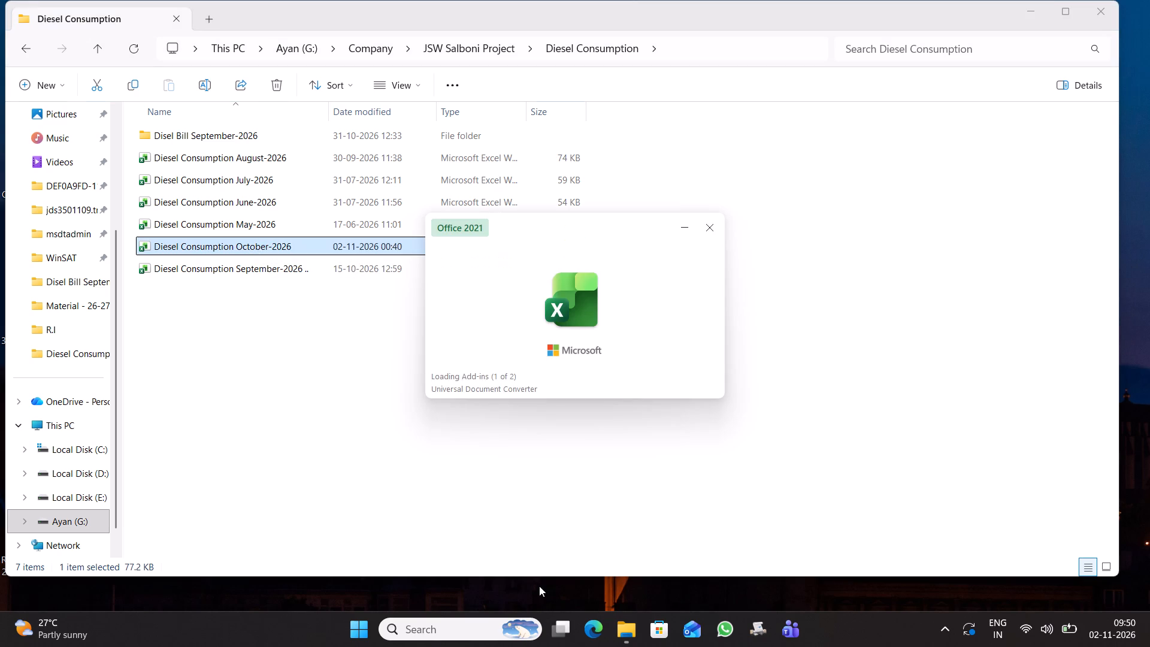
Switch to WhatsApp while the diesel consumption workbook loads.
left_click(728, 634)
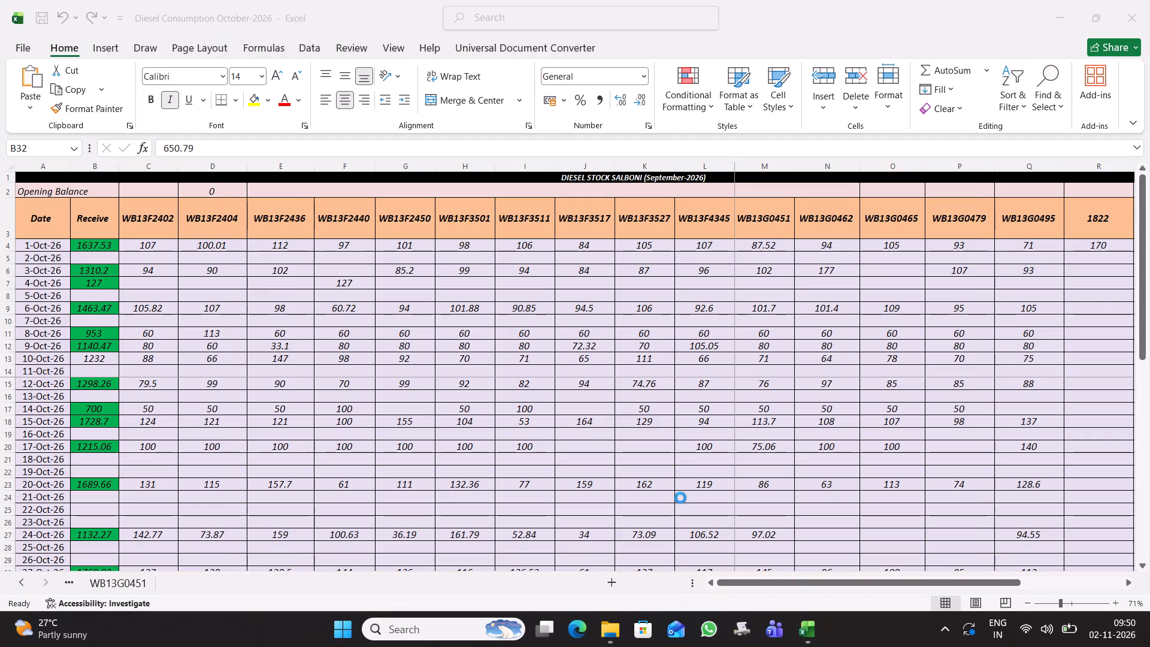
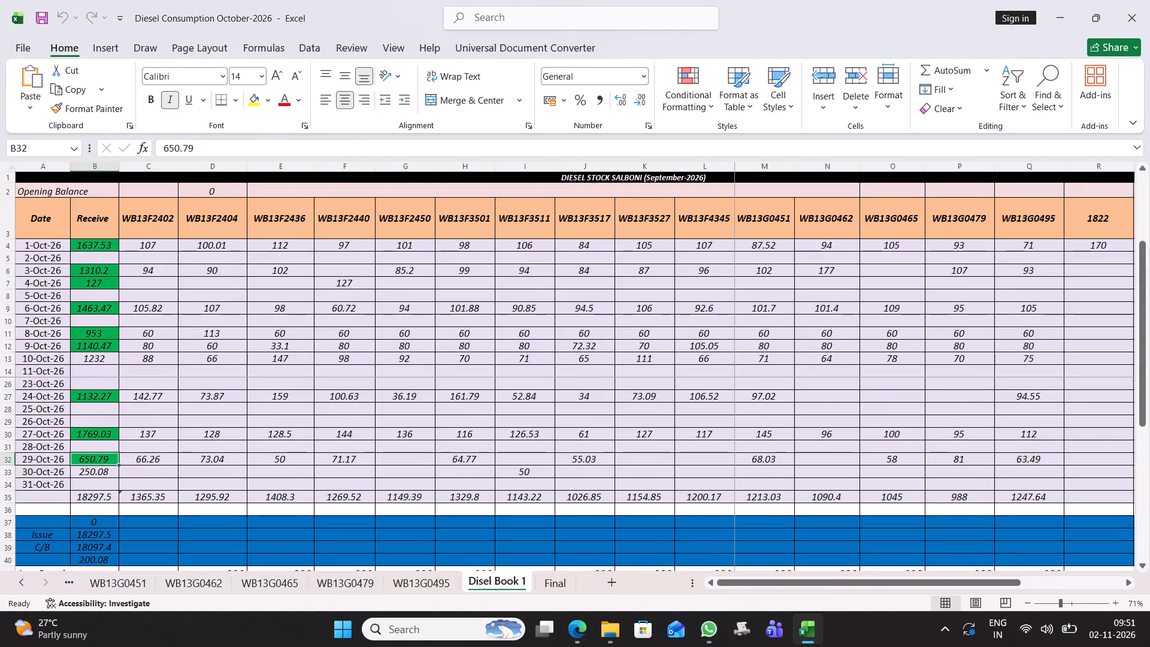
Select the October diesel stock table on the Disel Book 1 sheet, from the title row through the 31-Oct-26 row.
scroll(365, 363, "down", 4)
scroll(365, 363, "up", 6)
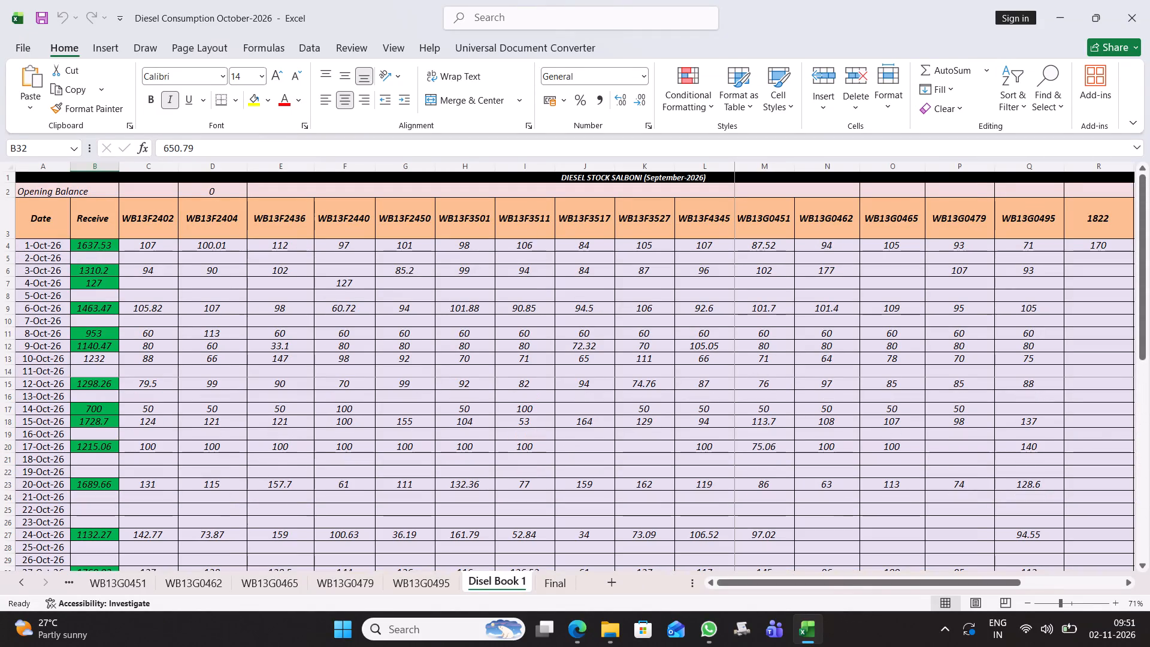
scroll(344, 388, "down", 2)
scroll(344, 388, "up", 3)
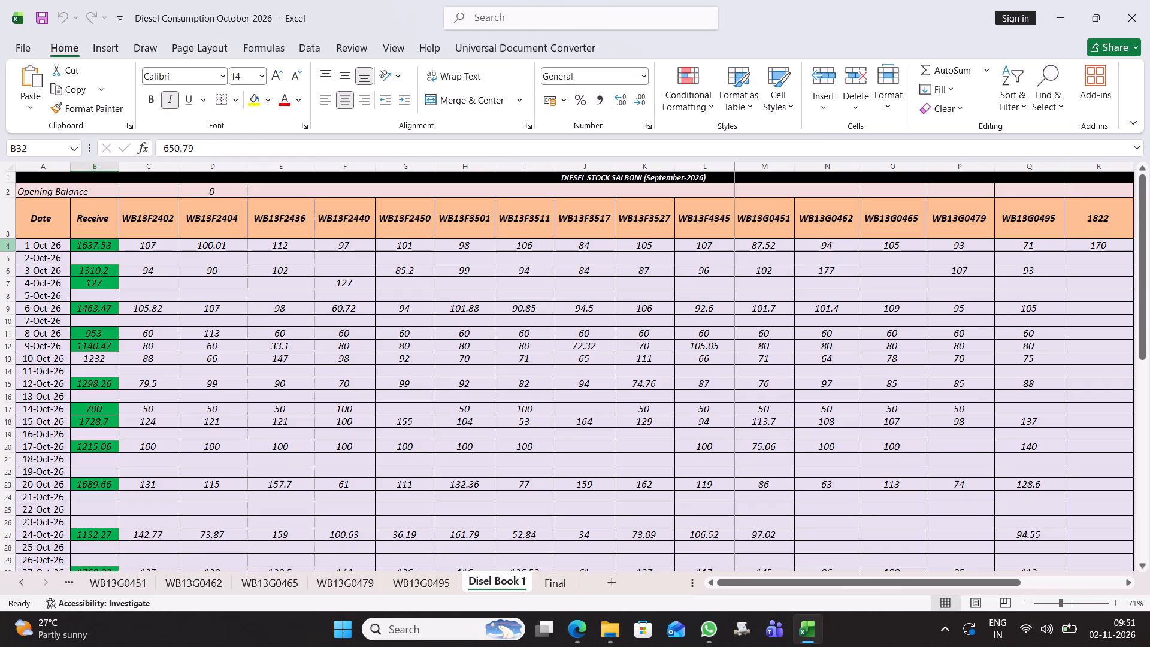
left_click_drag(26, 176, 47, 609)
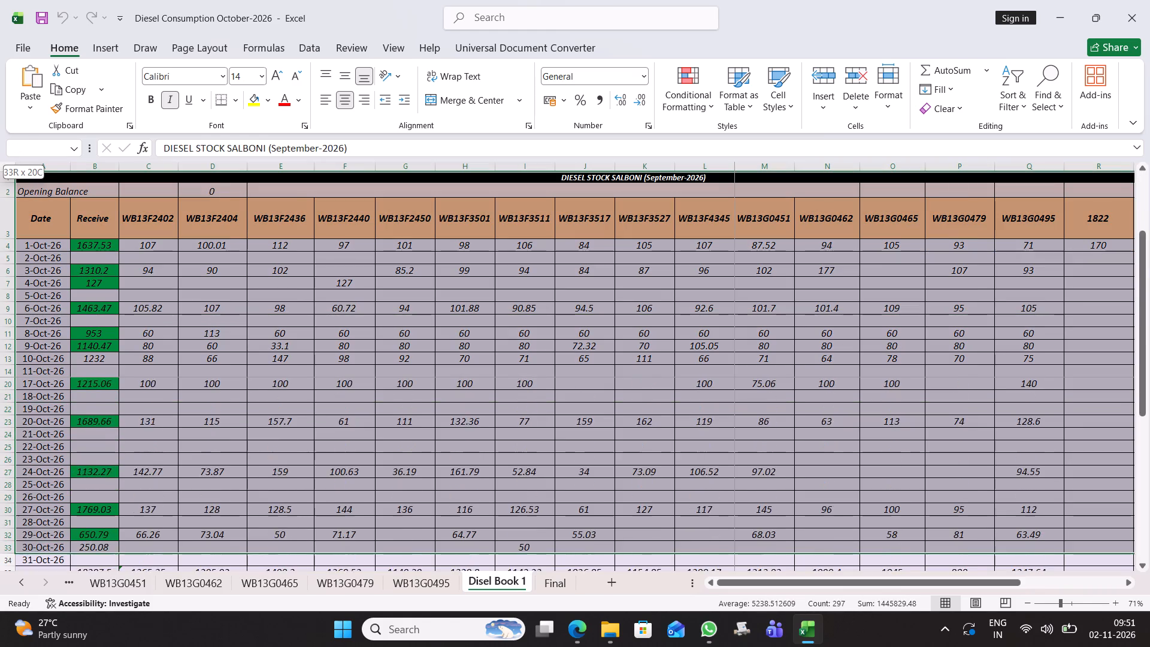
left_click_drag(47, 609, 68, 536)
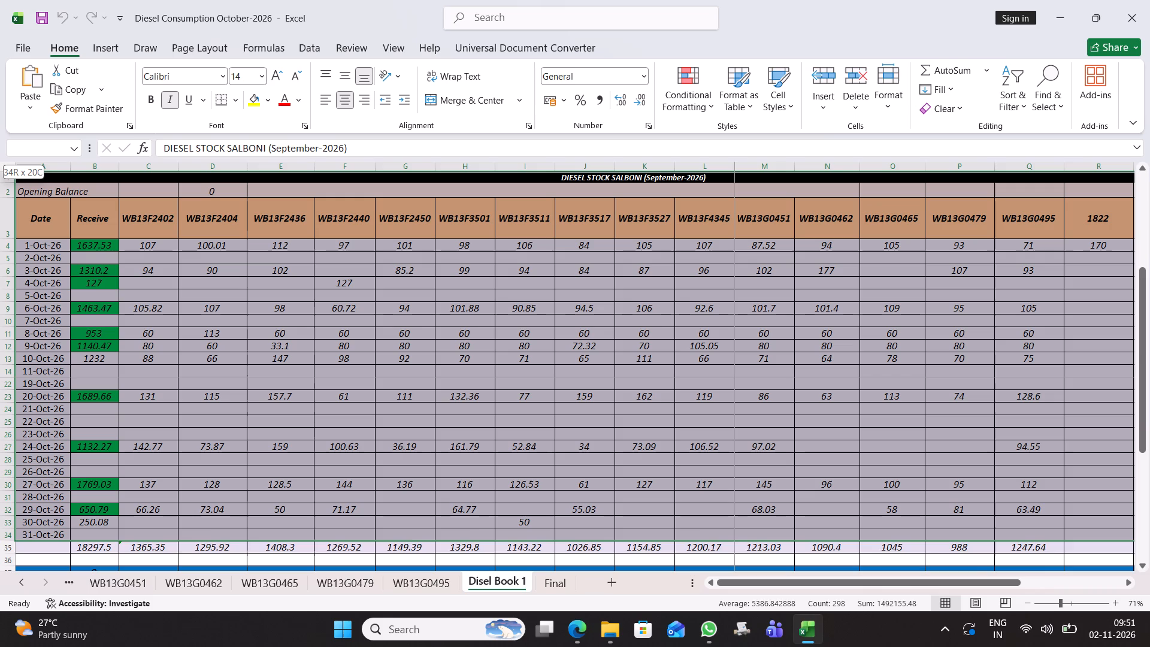
left_click_drag(68, 536, 65, 537)
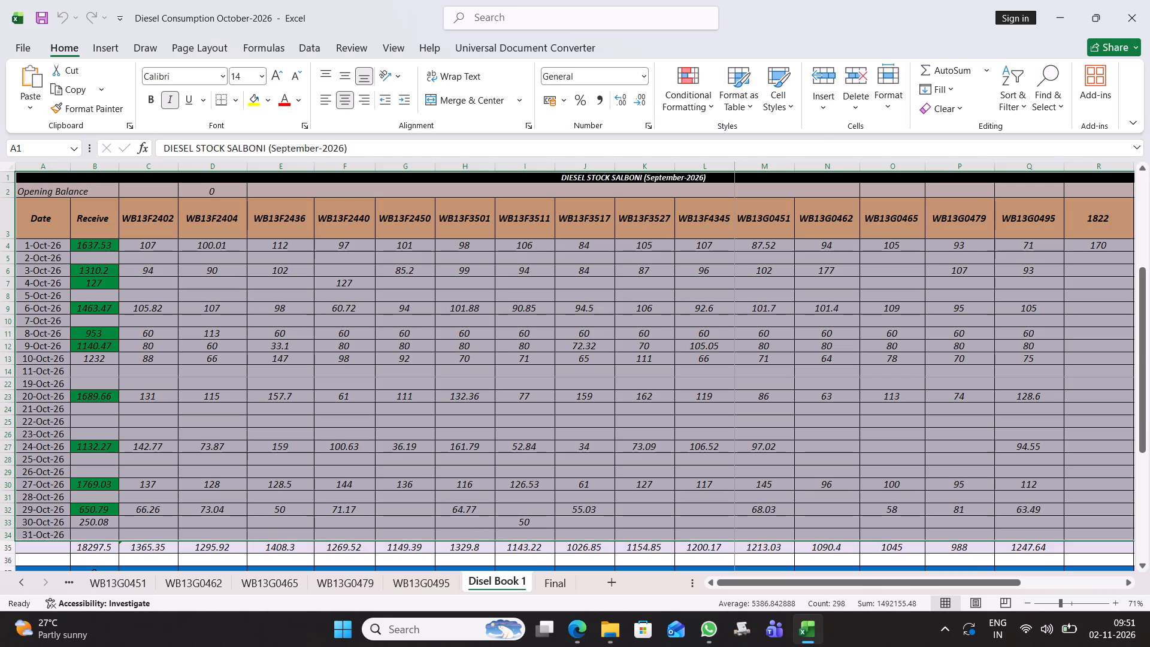
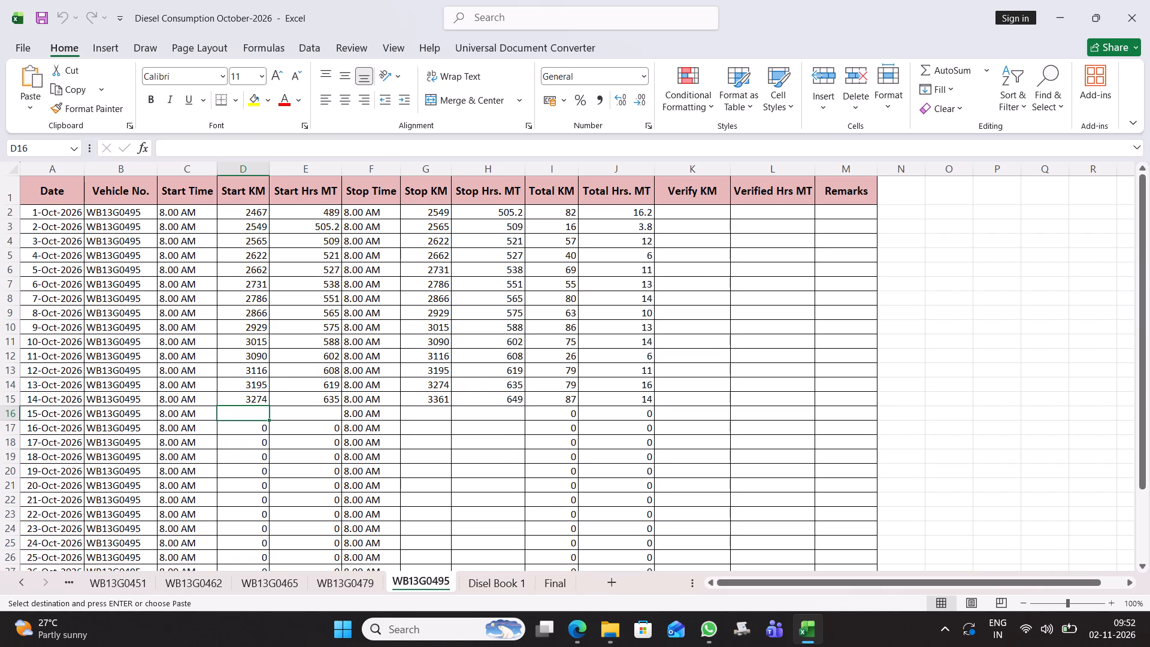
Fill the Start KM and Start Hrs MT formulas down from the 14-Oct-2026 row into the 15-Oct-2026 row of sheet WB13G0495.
key("Up")
key("Down")
key("ctrl+d")
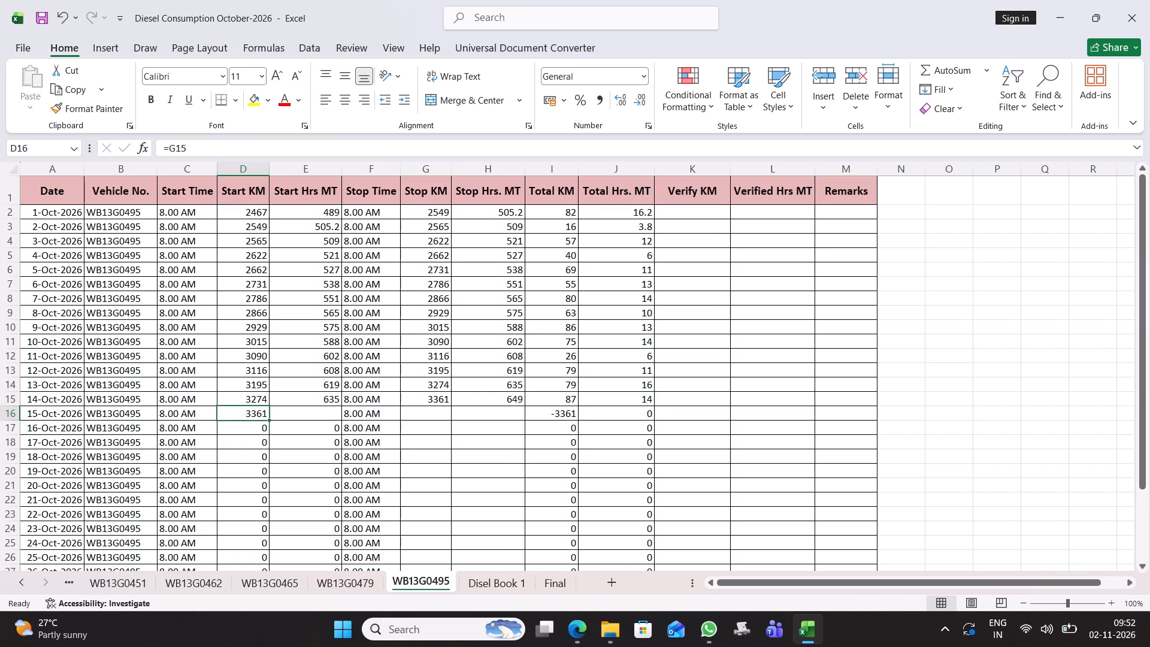
left_click(329, 416)
key("ctrl+d")
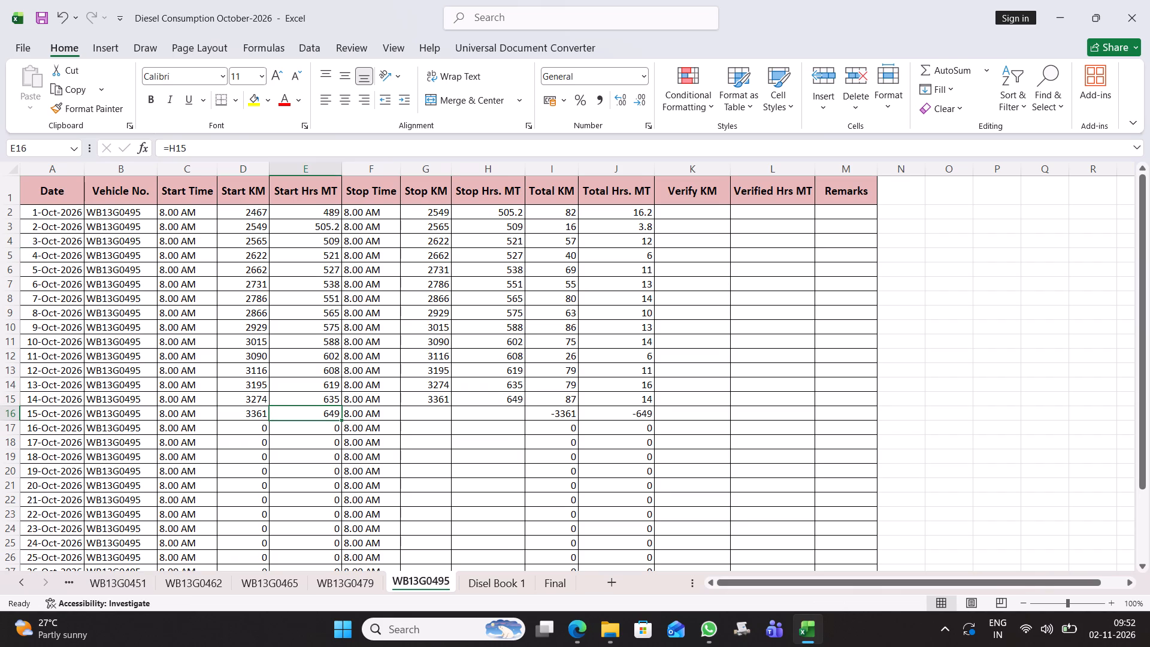
Select the empty Stop KM cell in the 15-Oct-2026 row.
left_click(434, 412)
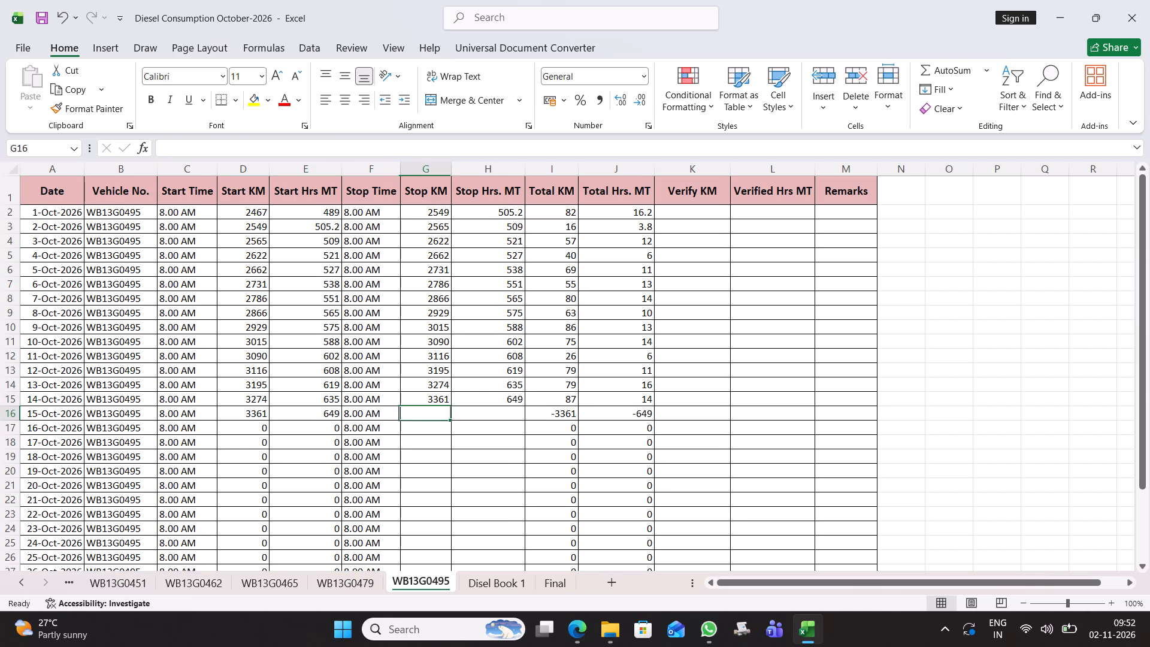
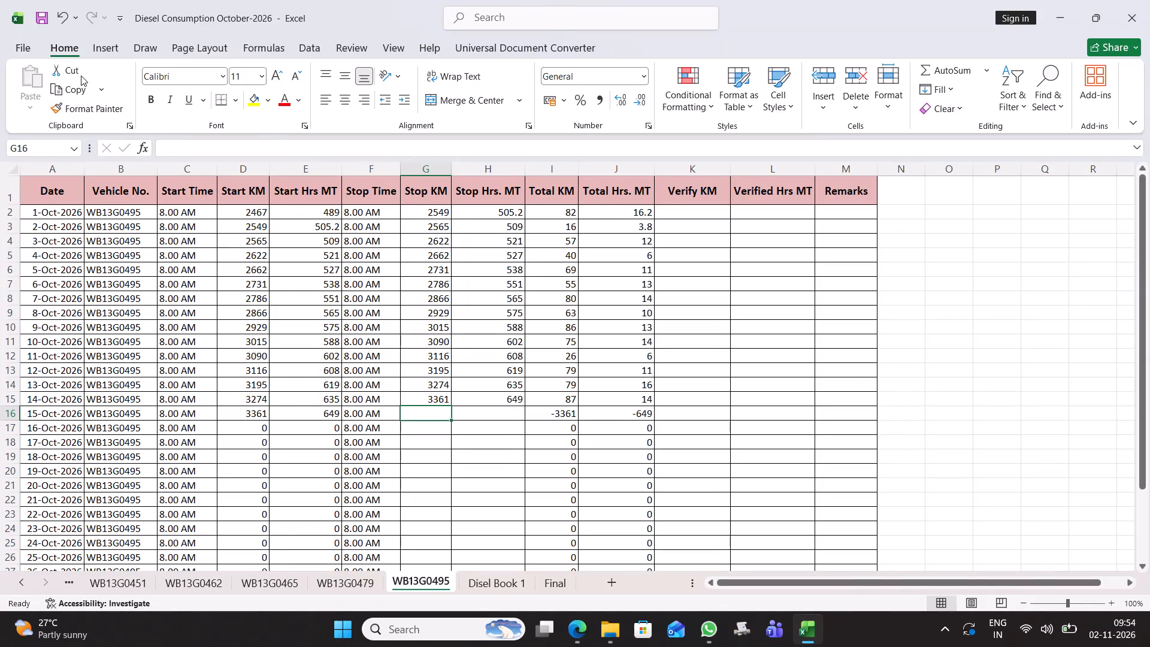
Save the Diesel Consumption October-2026 workbook and close it.
left_click(39, 16)
triple_click(39, 16)
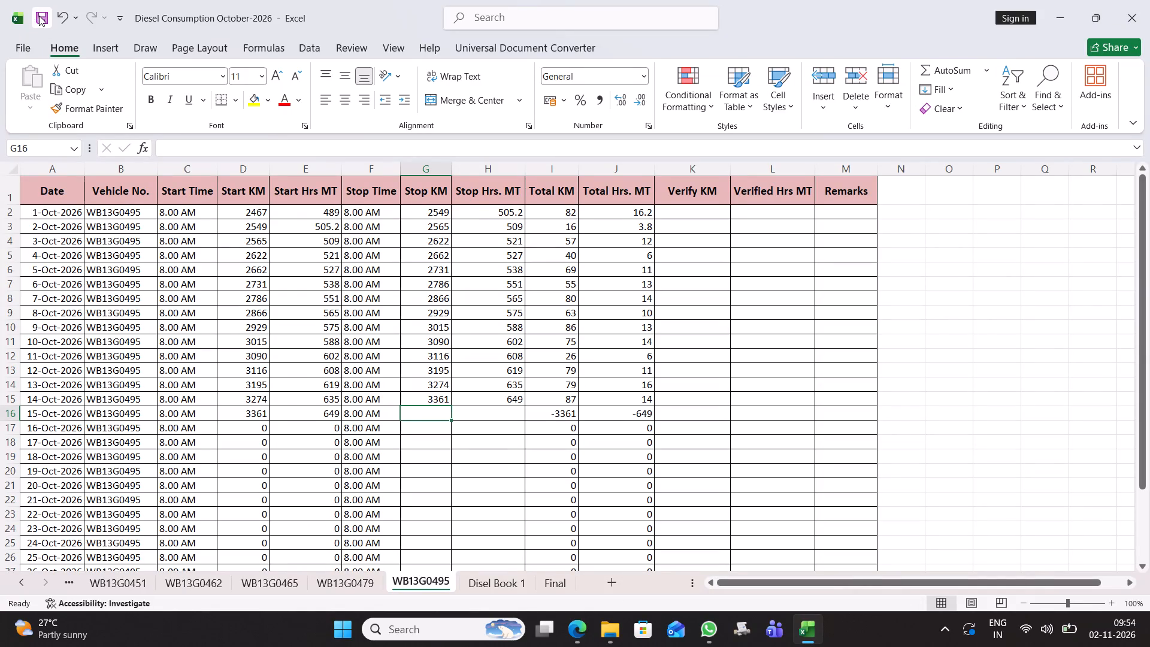
triple_click(39, 16)
left_click(39, 16)
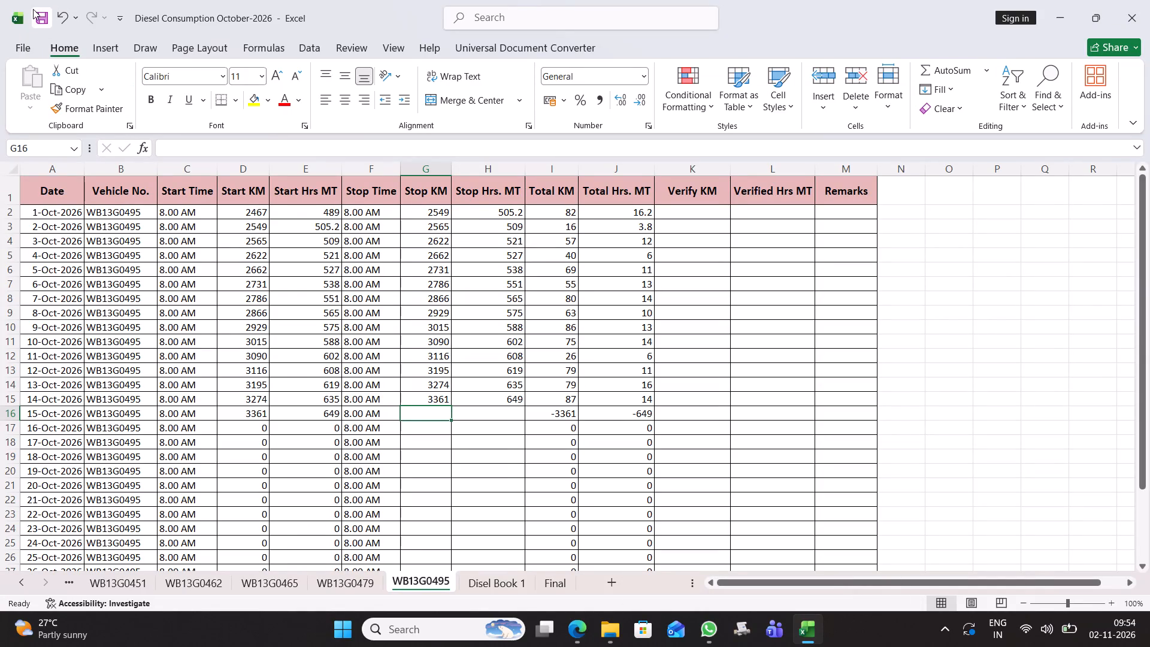
left_click(33, 9)
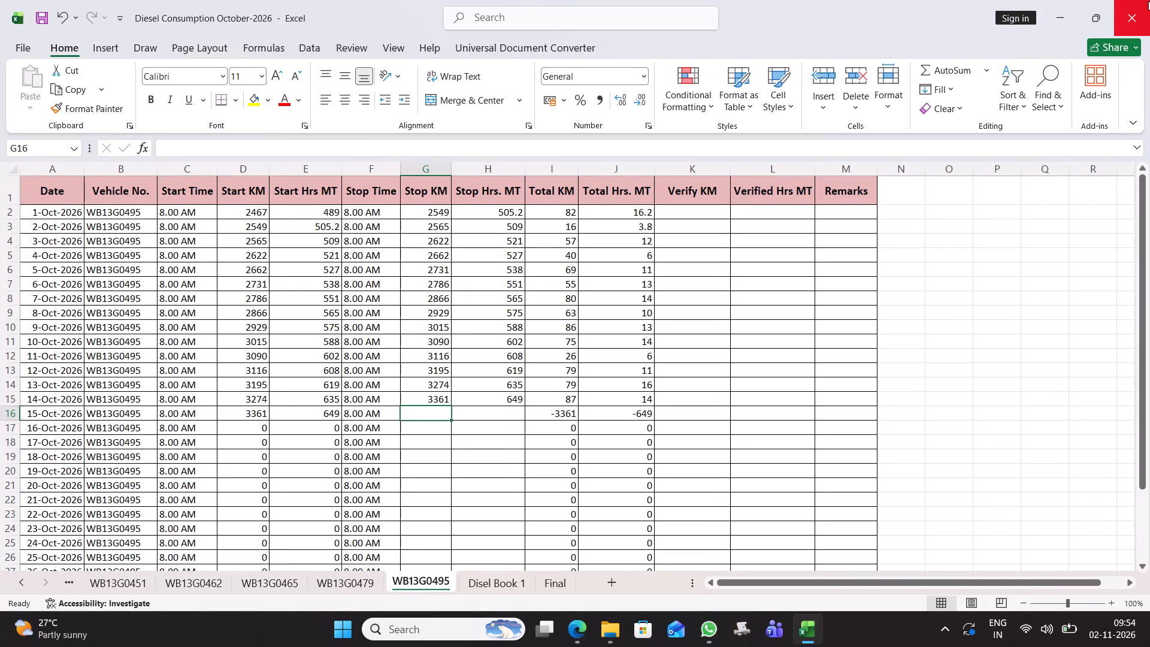
left_click(1148, 1)
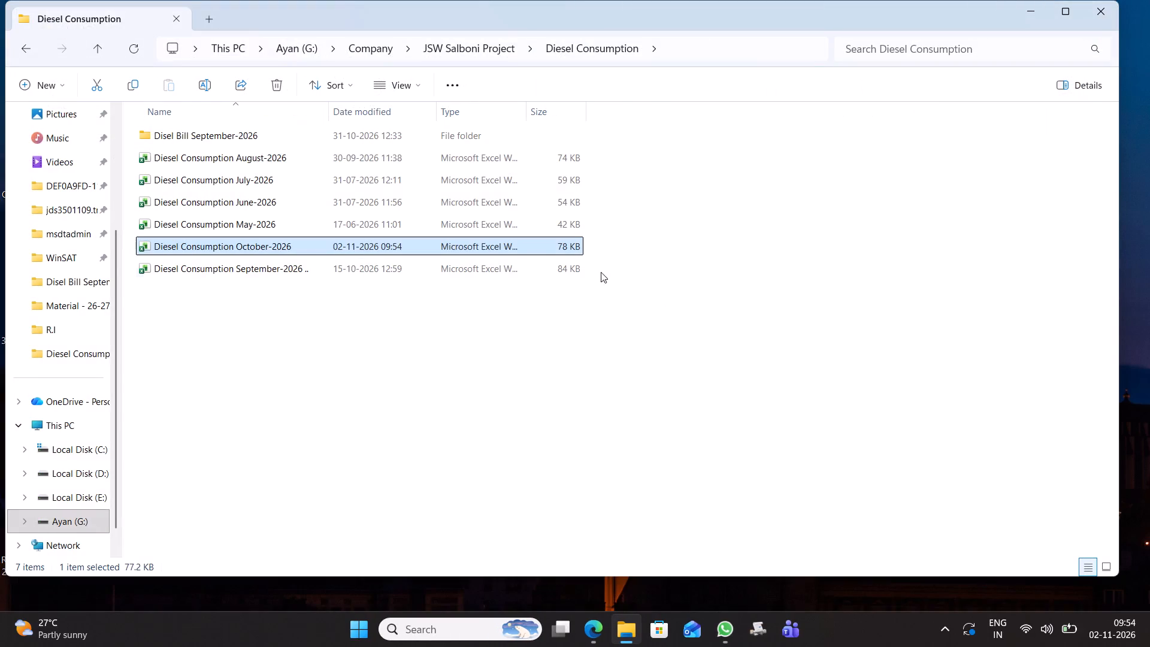
Copy the Diesel Consumption October-2026 workbook file from the Diesel Consumption folder in File Explorer.
key("ctrl+c")
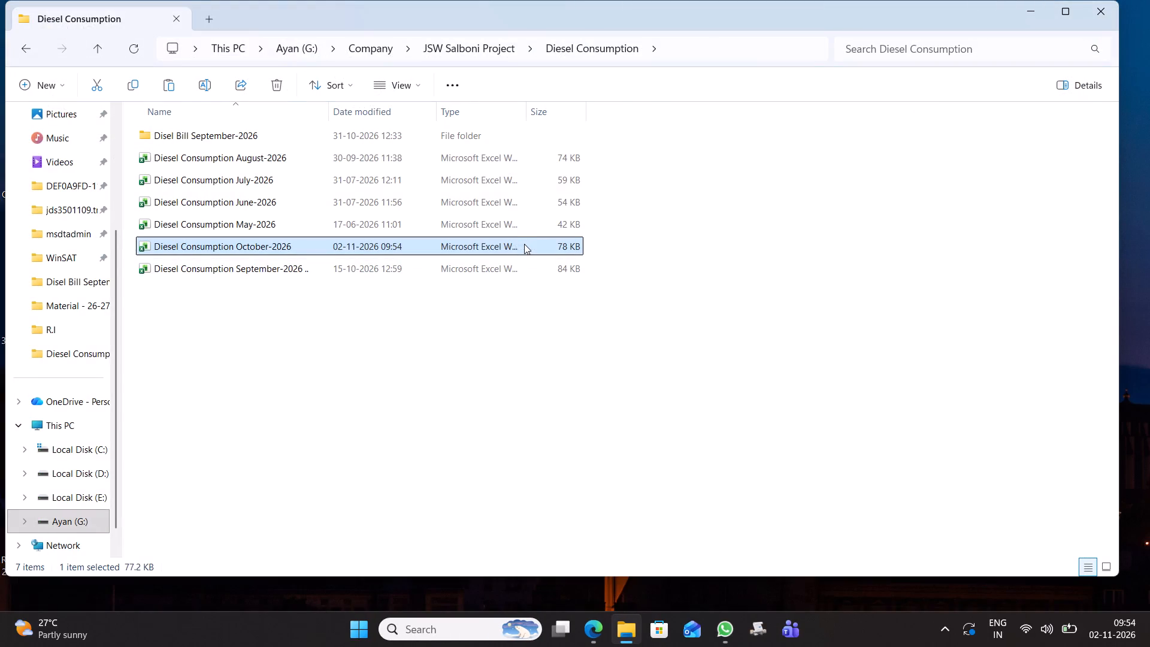